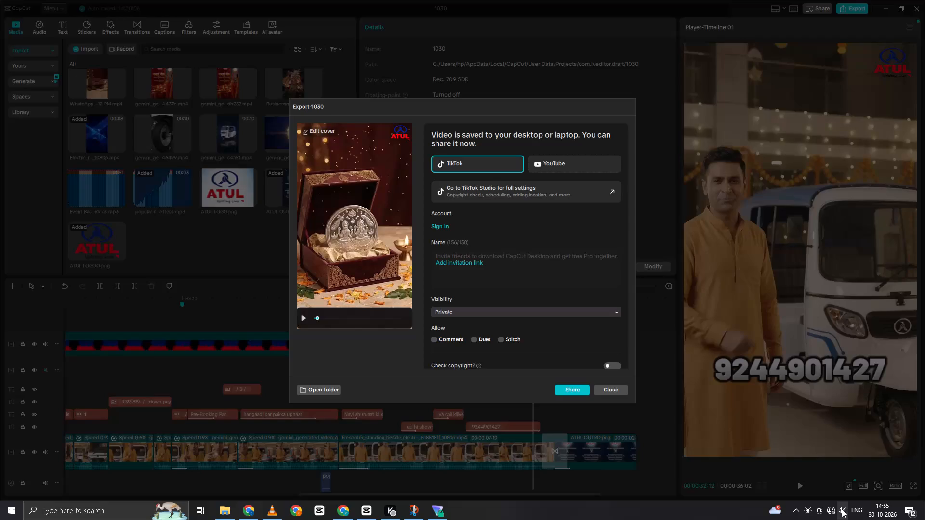
Check the computer's network connection status in the Windows network flyout.
left_click(831, 512)
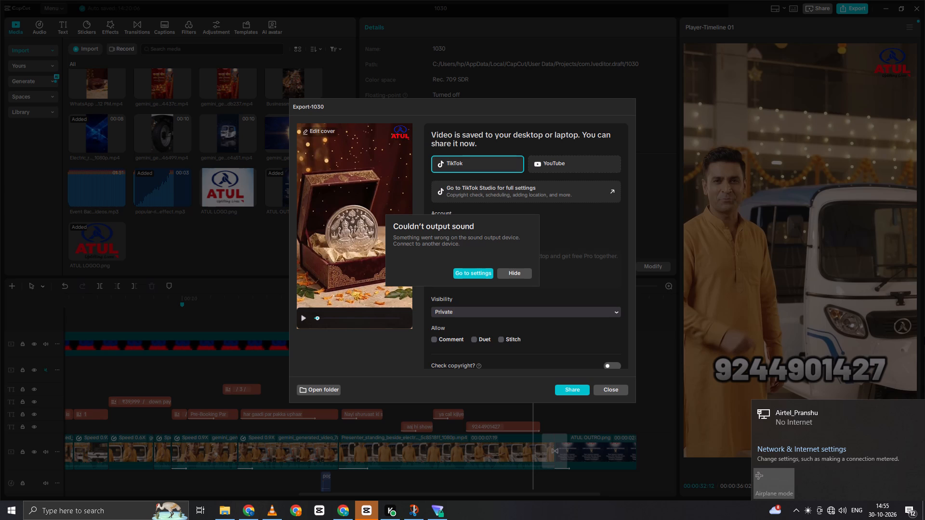
left_click(830, 510)
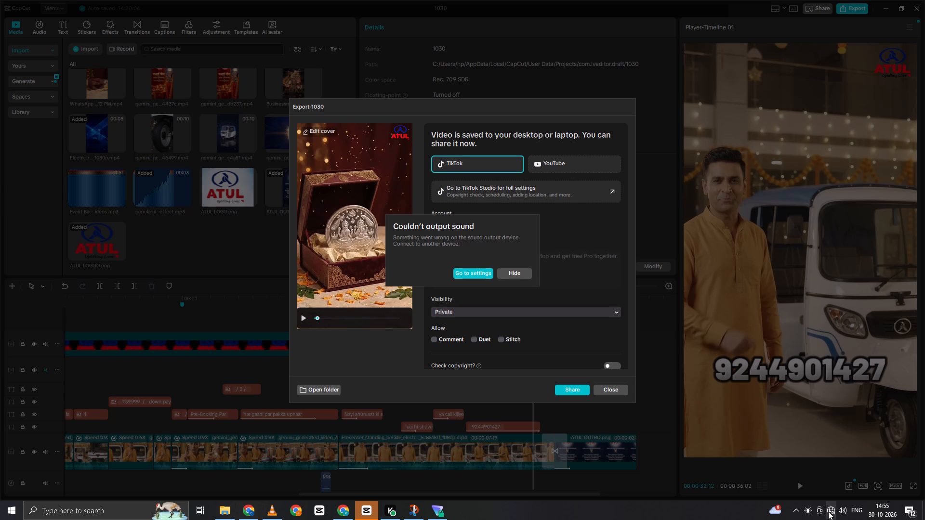
left_click(827, 510)
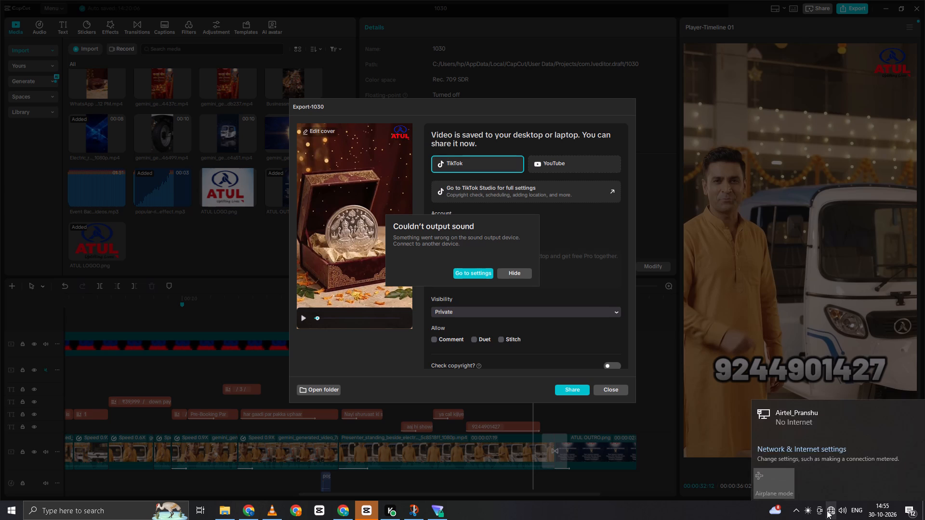
Close the network connection flyout.
left_click(827, 510)
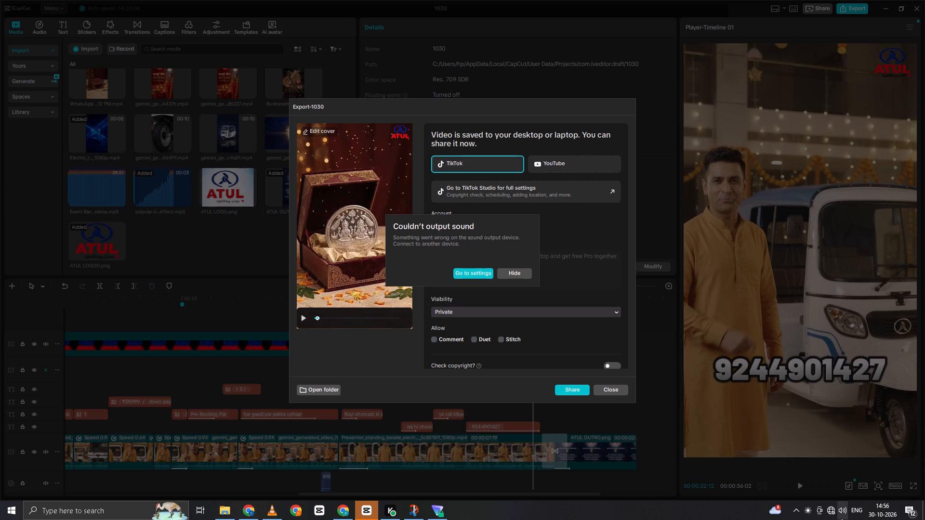
Recheck the computer's network connection status, leaving the network flyout open.
left_click(831, 507)
left_click(831, 507)
left_click(831, 507)
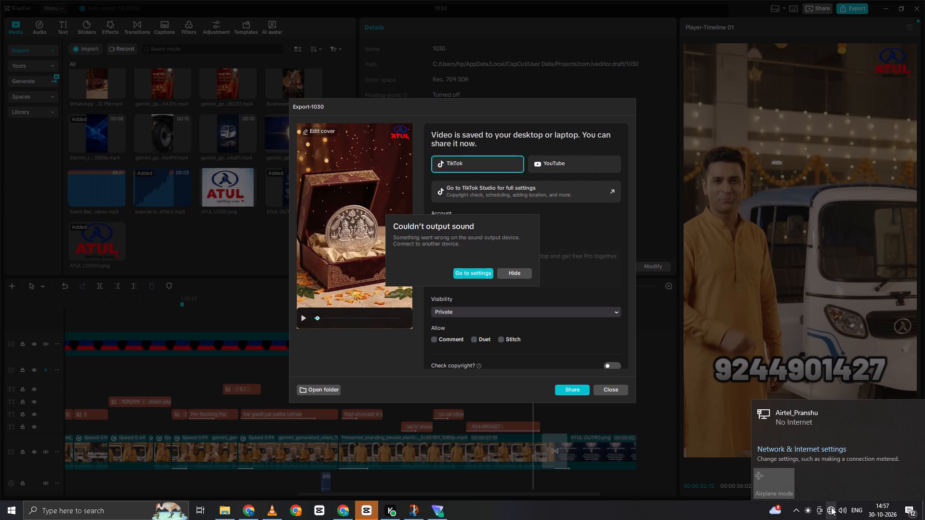
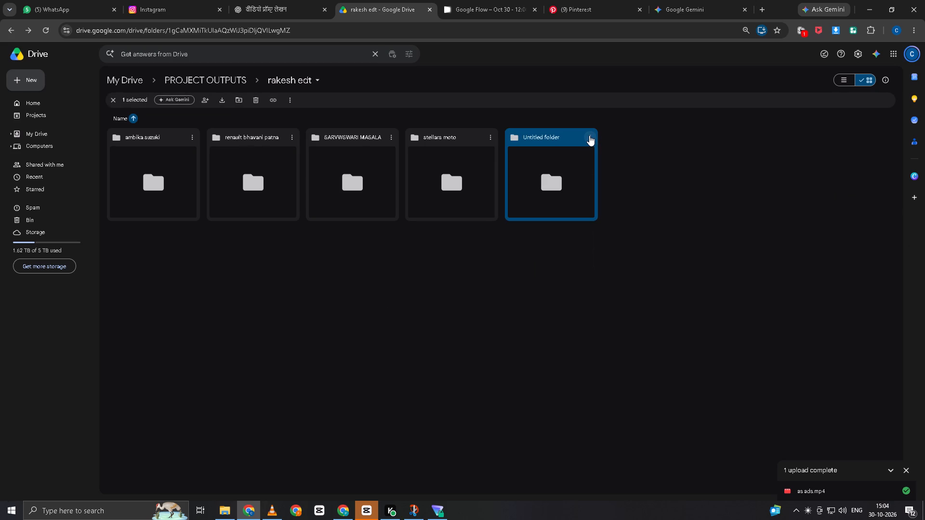
Rename the untitled folder in the rakesh edt Drive folder as "atul auto".
right_click(592, 138)
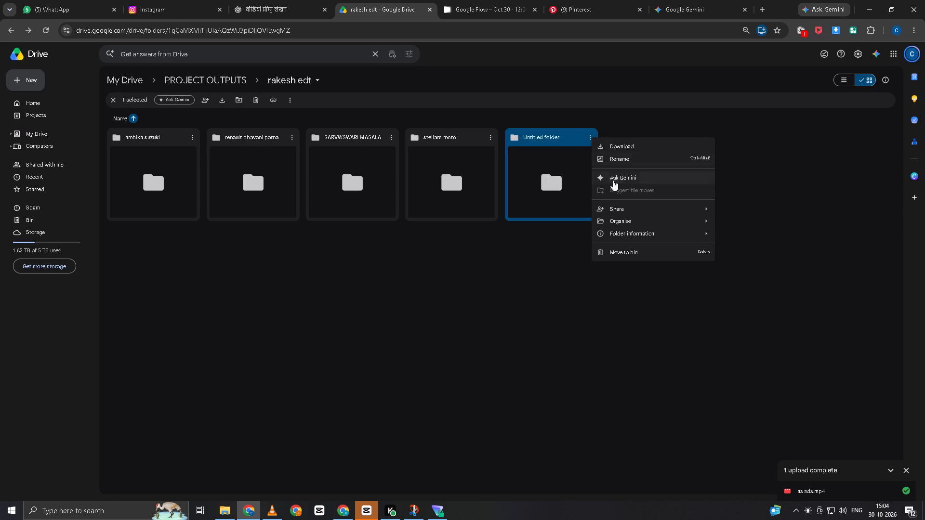
left_click(623, 157)
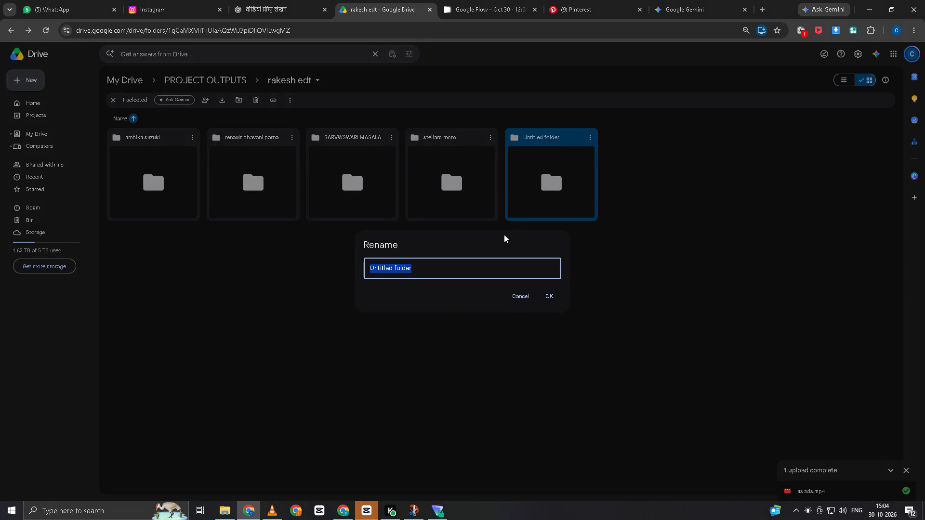
type("atul auto")
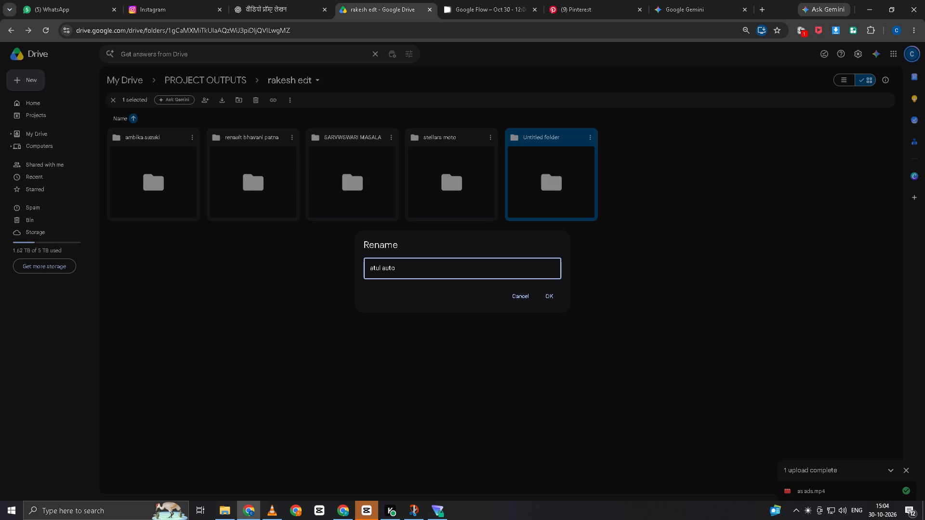
key("Return")
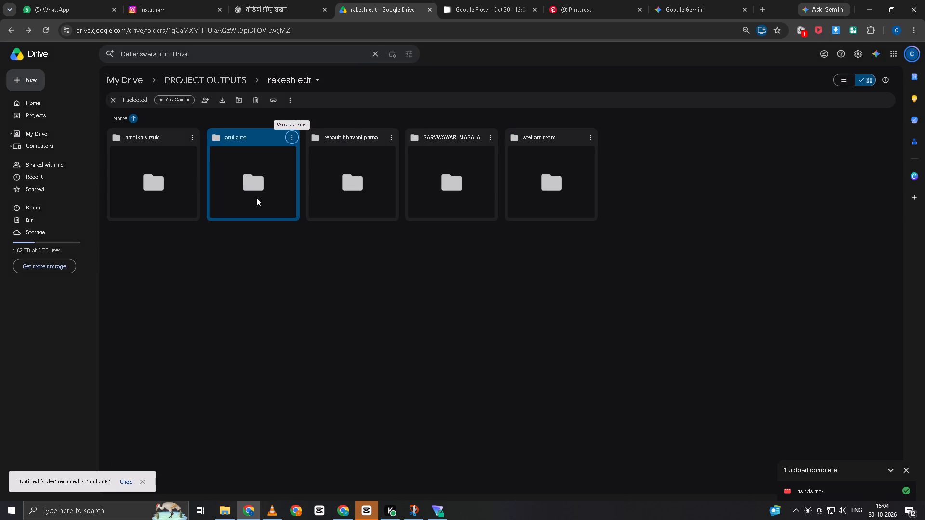
Open the atul auto folder.
right_click(256, 189)
right_click(256, 189)
left_click(246, 165)
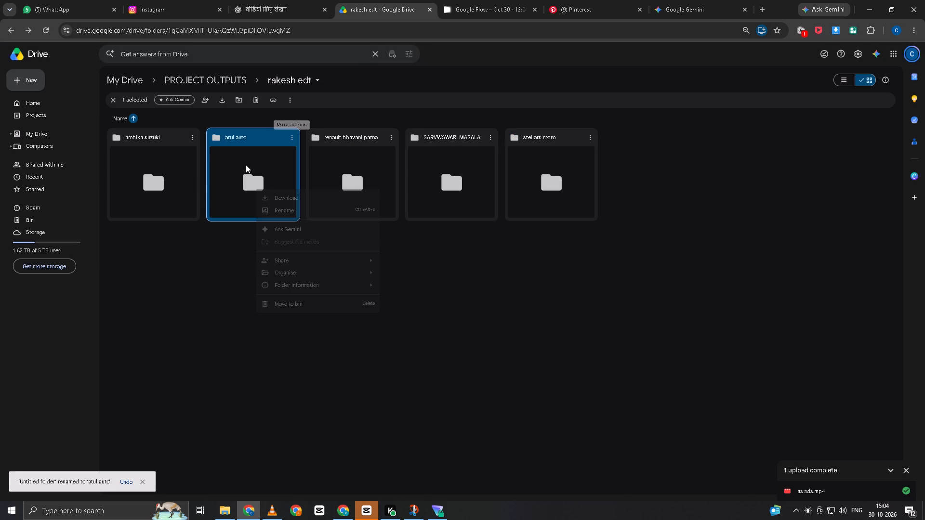
left_click(246, 165)
left_click(246, 165)
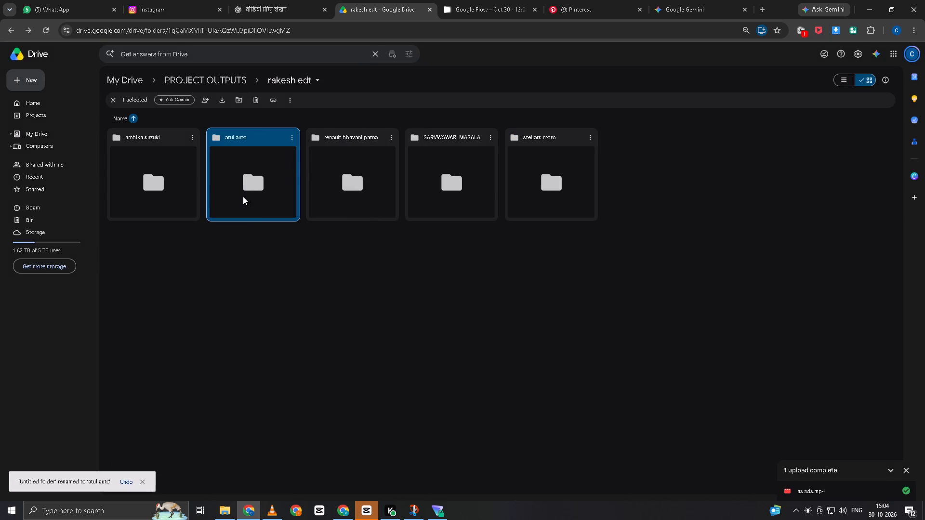
left_click(265, 176)
left_click(265, 176)
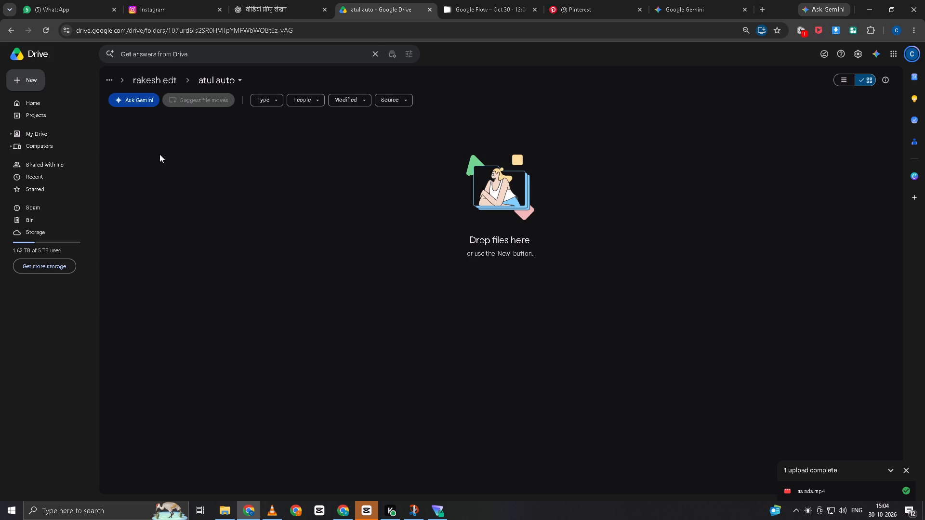
Upload the video file "atul vv" from the Downloads folder into the atul auto folder.
right_click(263, 140)
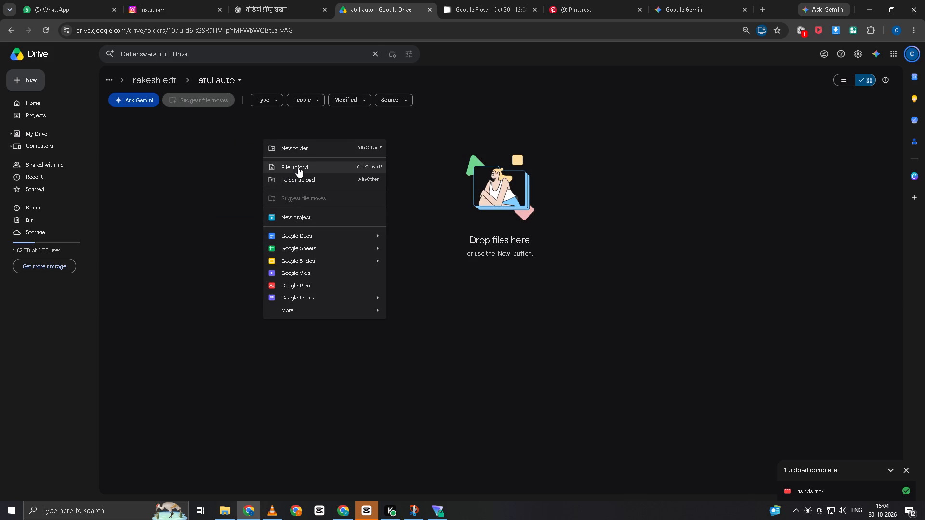
left_click(300, 166)
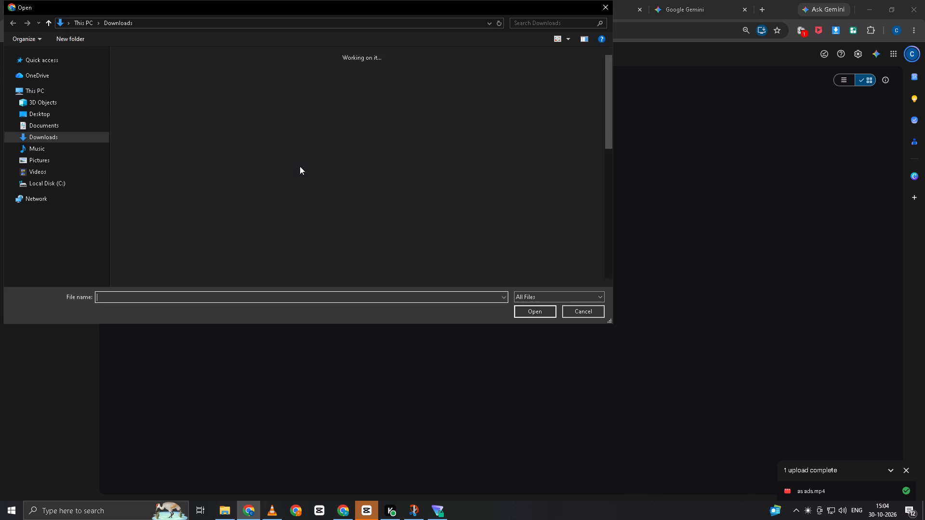
scroll(297, 177, "down", 7)
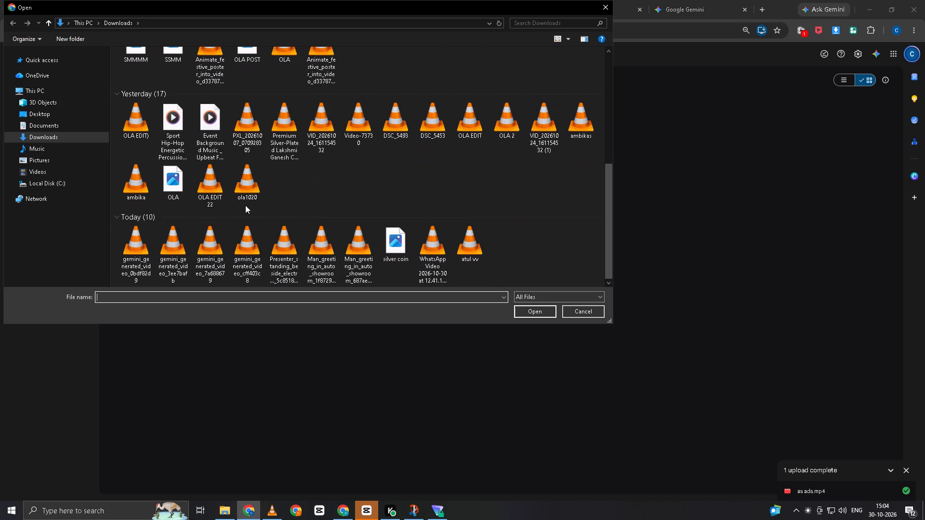
scroll(245, 205, "down", 1)
left_click(470, 250)
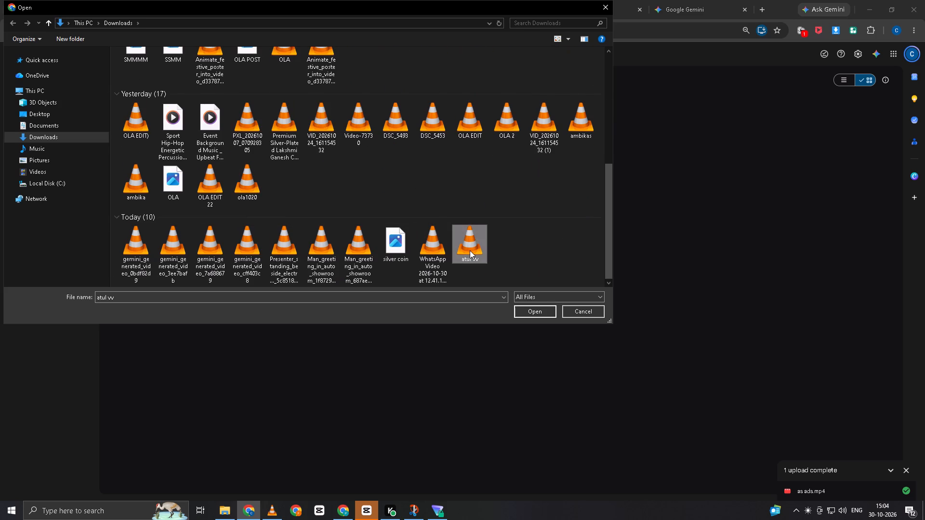
key("Return")
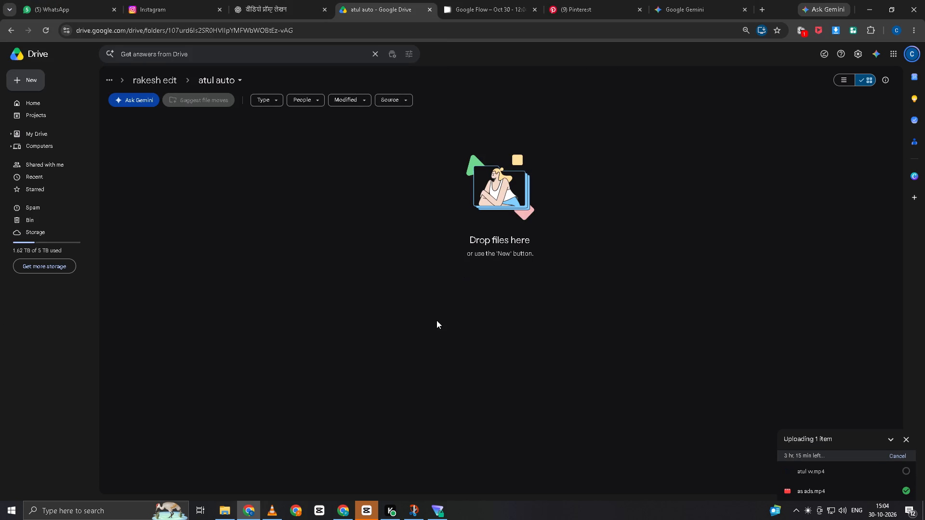
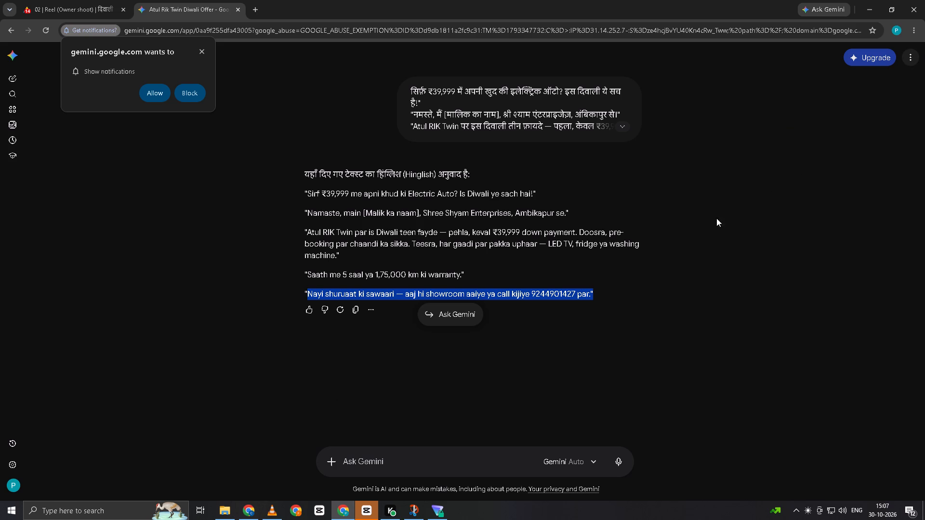
Return to the Freekit Media task "02 | Reel (Owner shoot)" and review its brief.
left_click(81, 14)
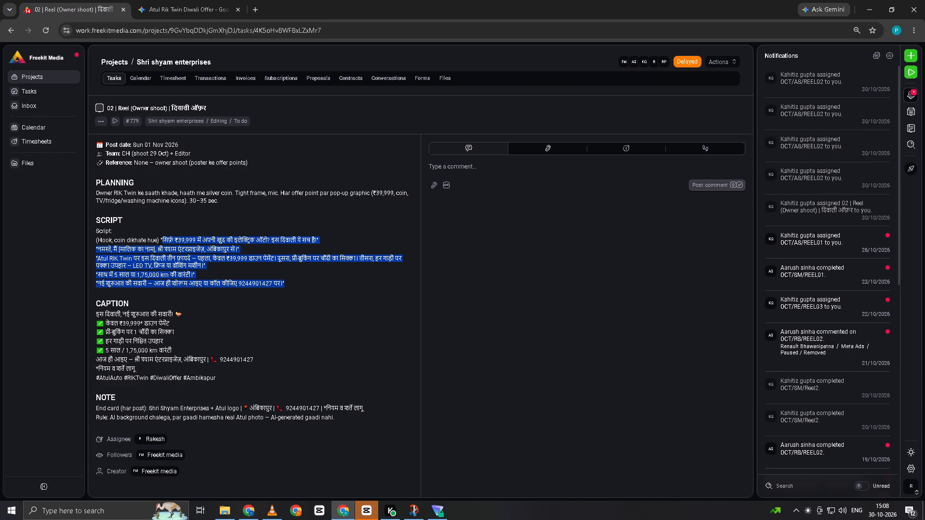
left_click(409, 272)
scroll(224, 100, "up", 2)
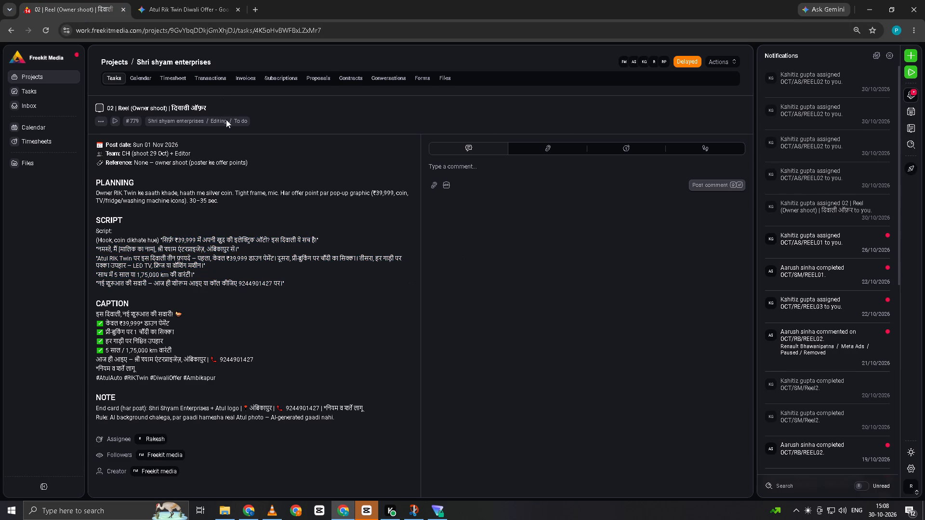
scroll(226, 119, "up", 1)
scroll(220, 187, "down", 5)
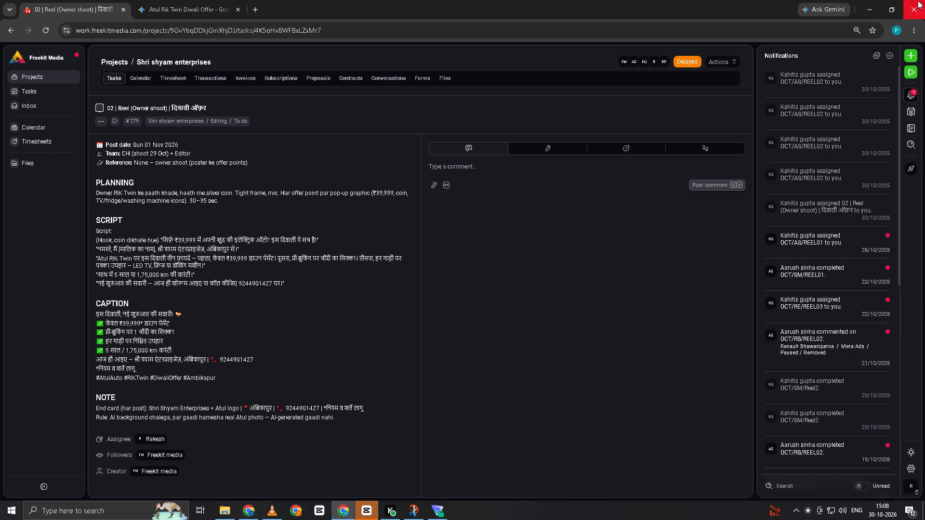
In Google Drive, share atul vv.mp4 with general access set to "Anyone with the link" and copy its link.
left_click(254, 514)
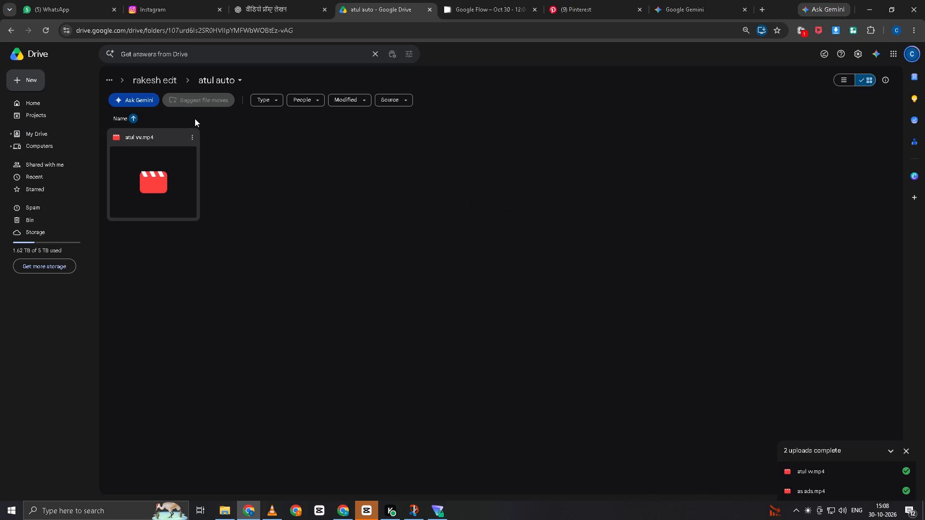
left_click(197, 139)
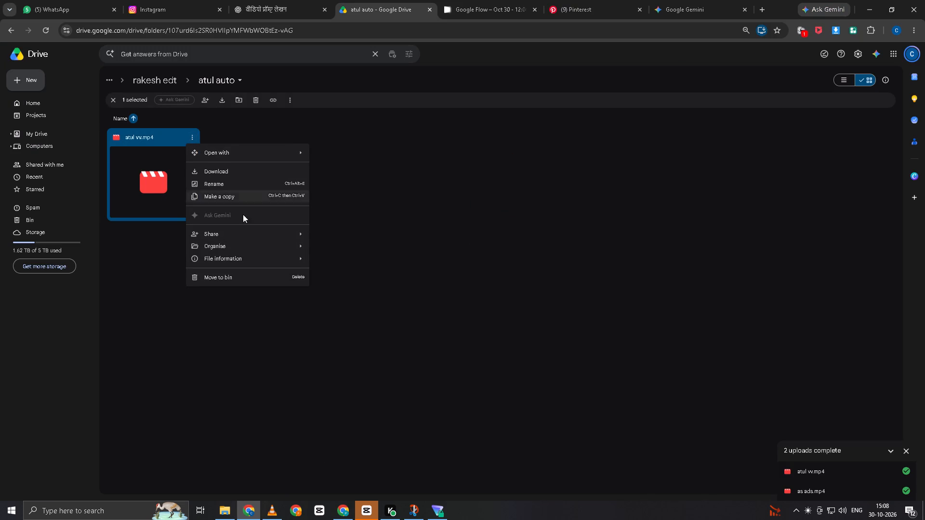
left_click(243, 233)
left_click(342, 234)
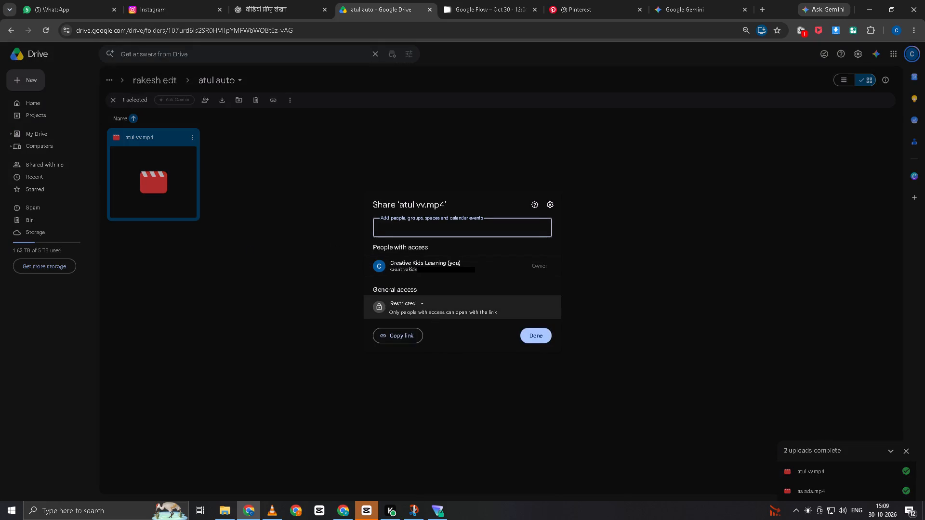
left_click(430, 312)
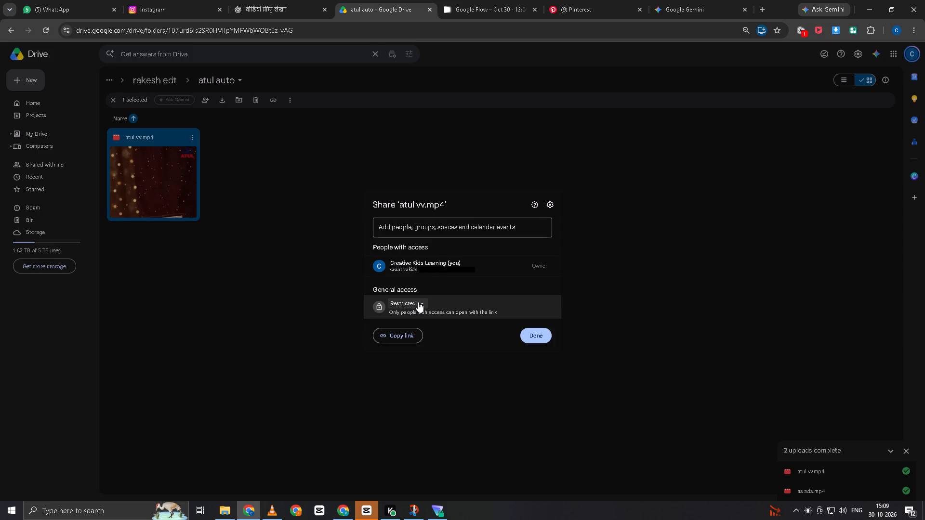
left_click(418, 302)
left_click(435, 342)
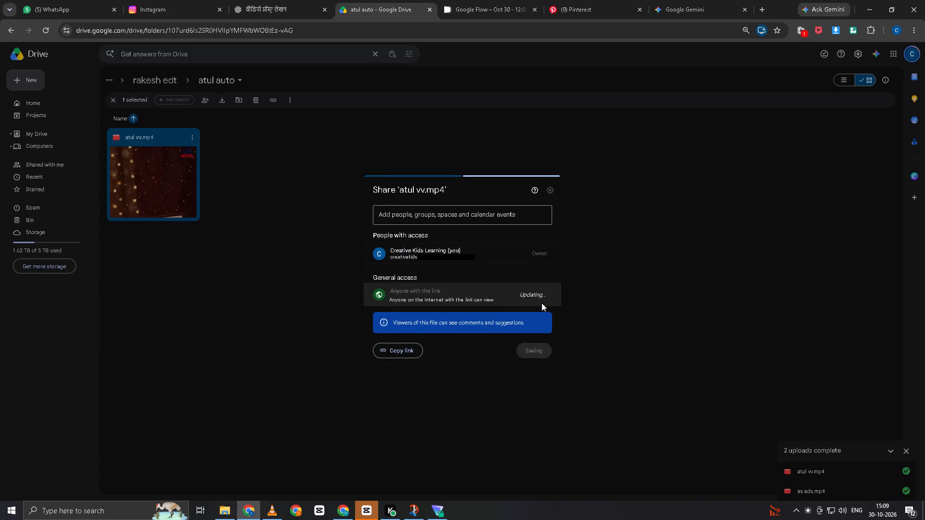
left_click(397, 351)
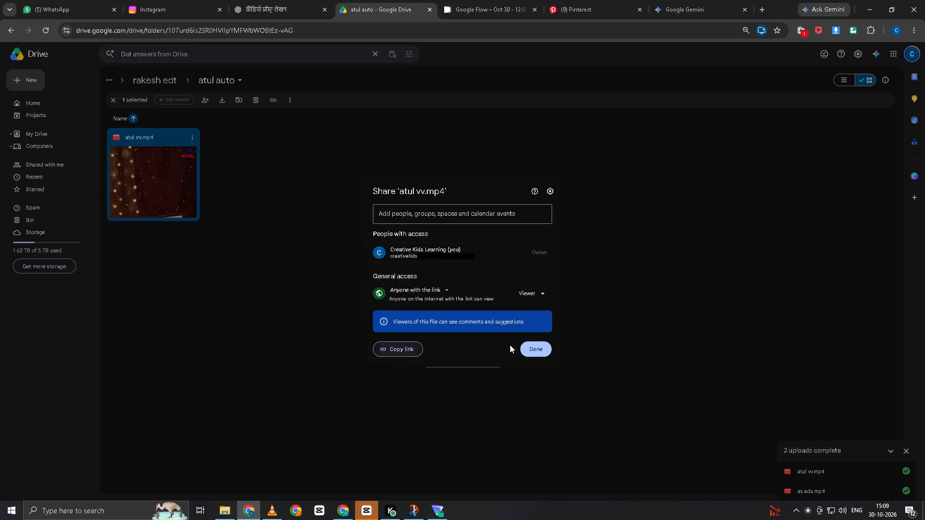
left_click(535, 351)
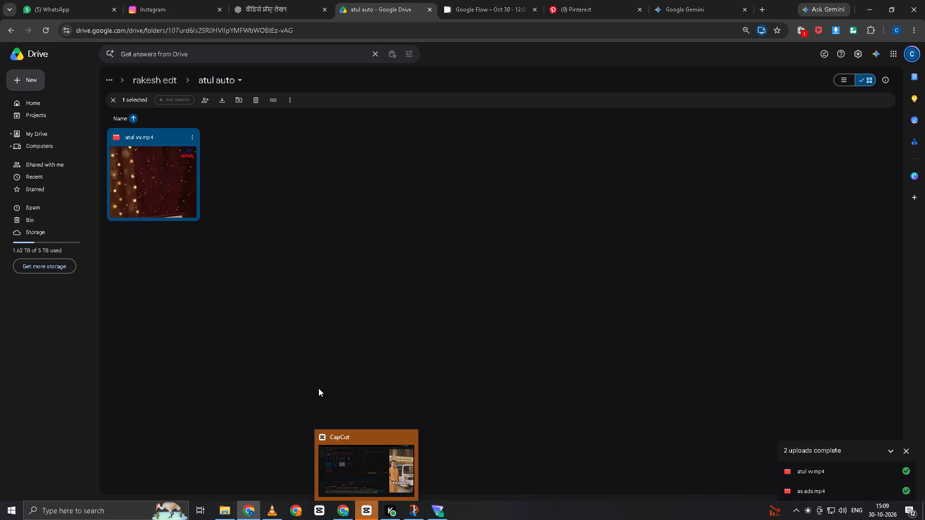
Attach the copied Drive link to the "02 | Reel (Owner shoot)" task in Freekit Media, titled "atul auto".
left_click(343, 511)
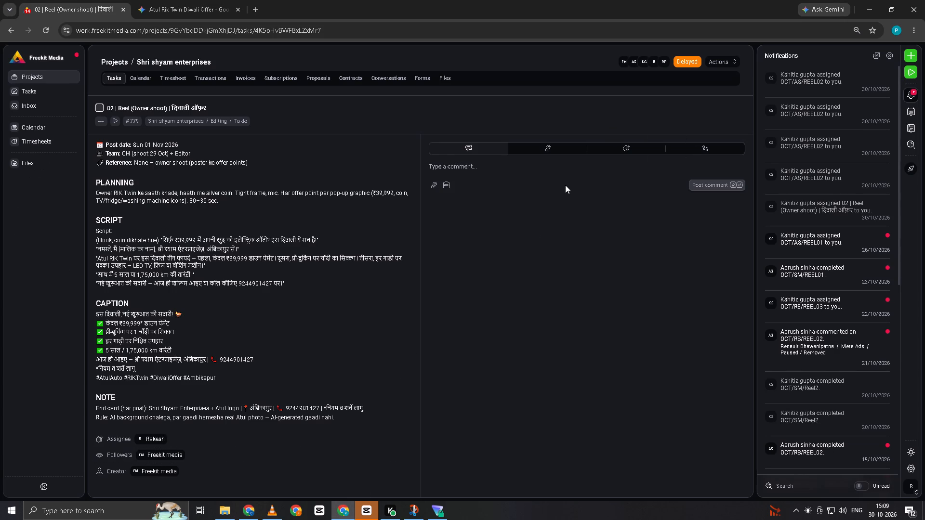
left_click(548, 143)
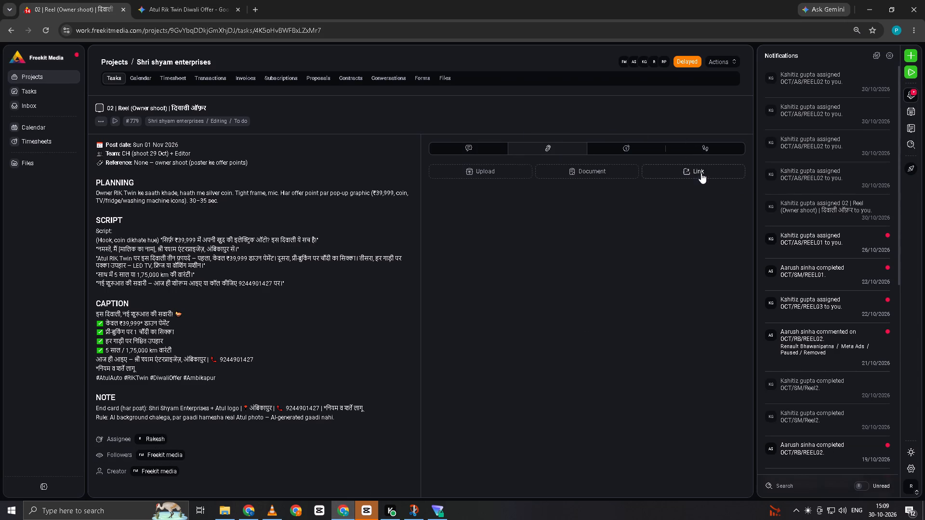
left_click(701, 173)
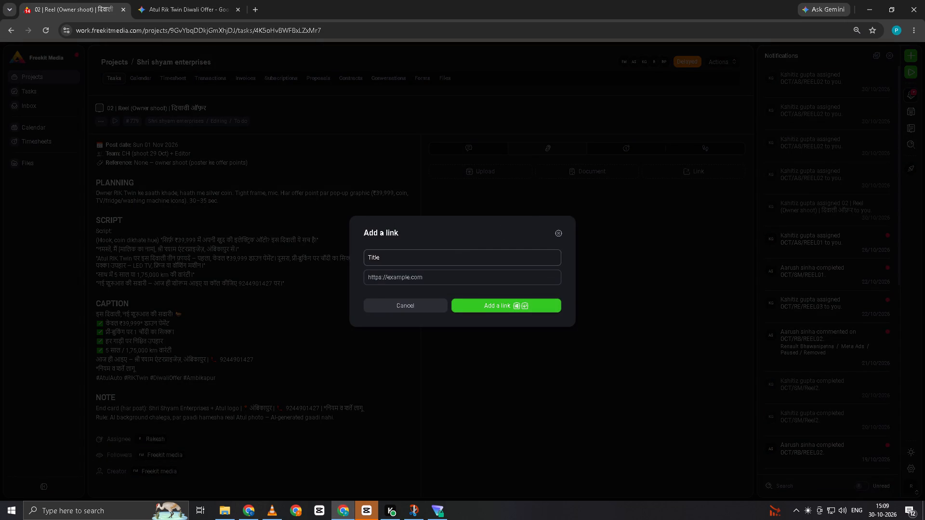
type("at")
key("u")
key("l")
key("space")
type("auto")
left_click(456, 278)
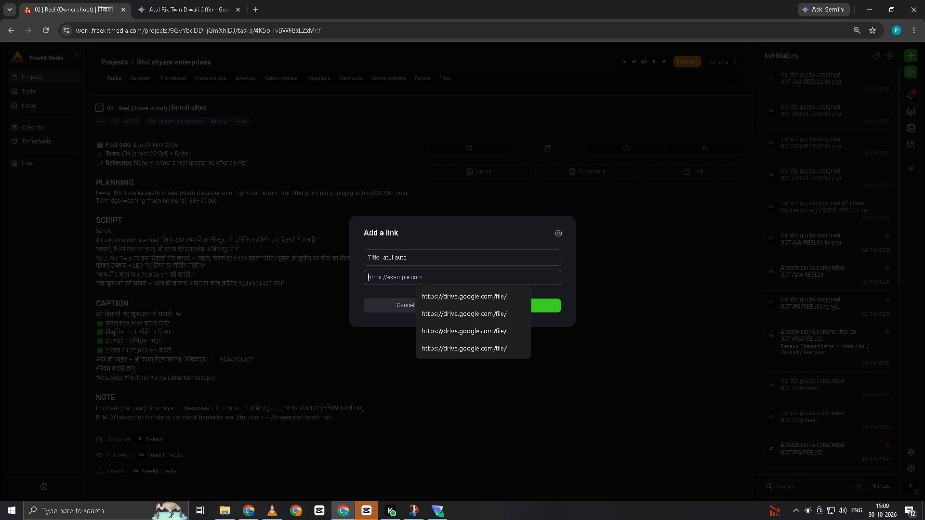
key("ctrl+v")
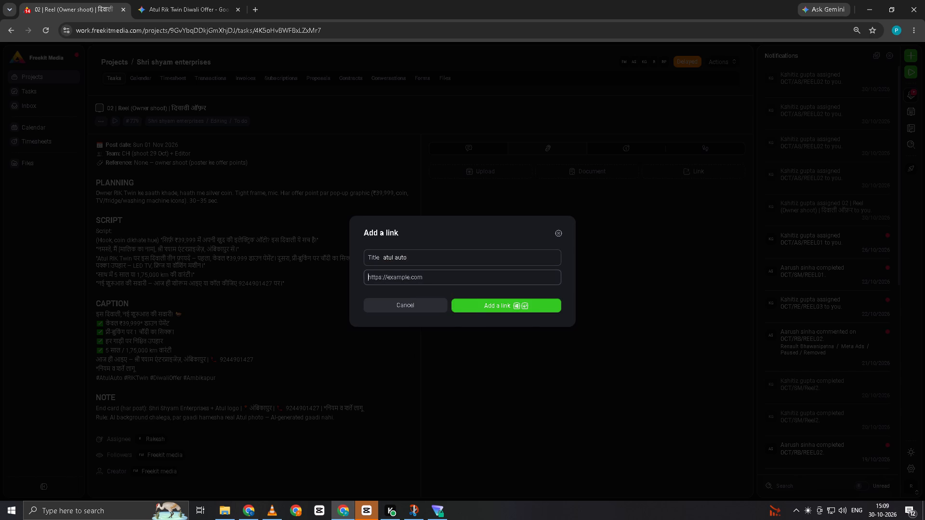
left_click(524, 300)
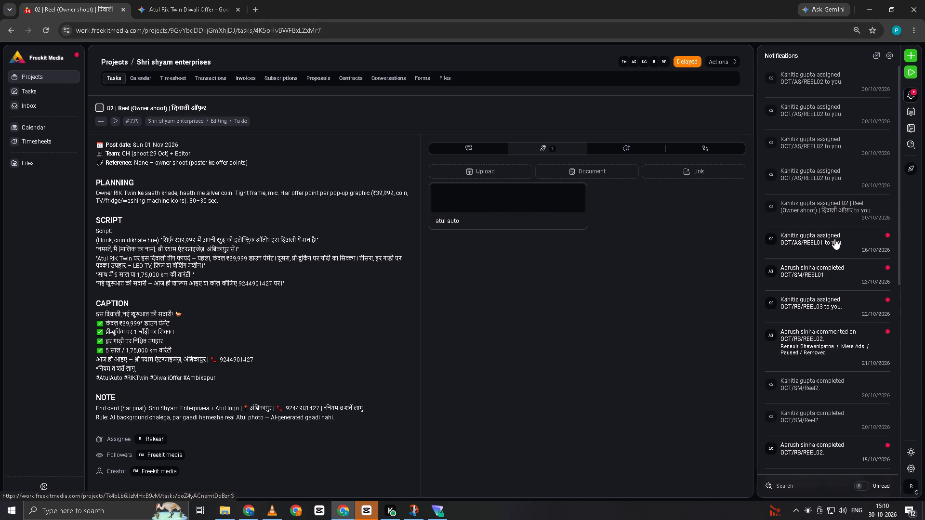
Move the "02 | Reel (Owner shoot)" task from To do to Ready for approval on the Shri shyam enterprises Editing board.
left_click(43, 93)
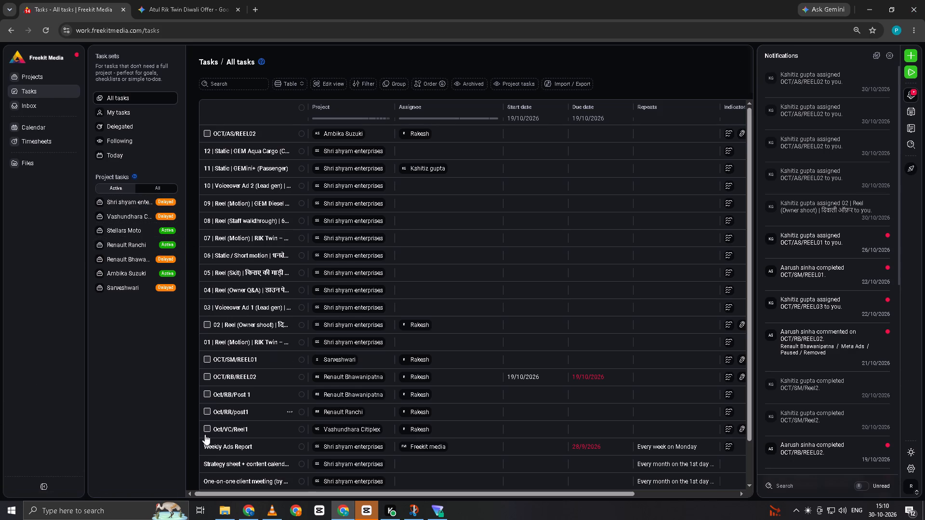
scroll(225, 417, "down", 4)
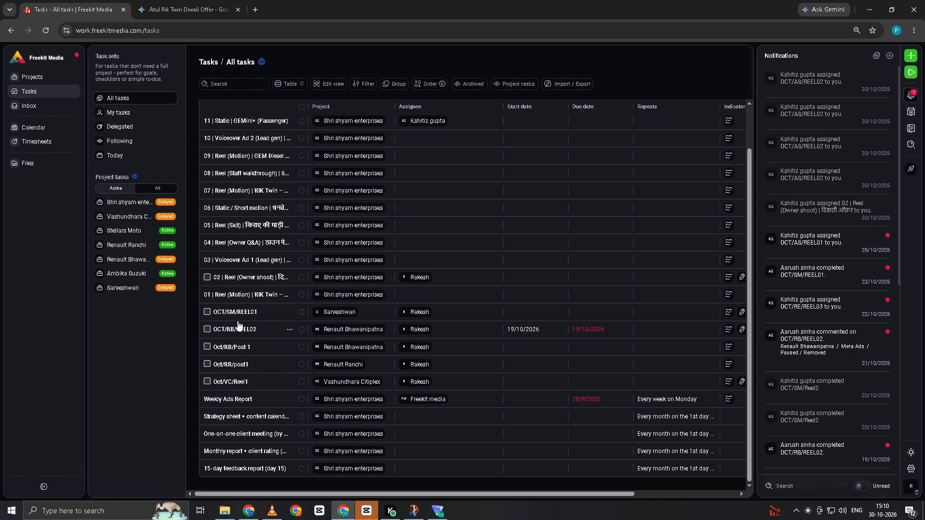
left_click(128, 205)
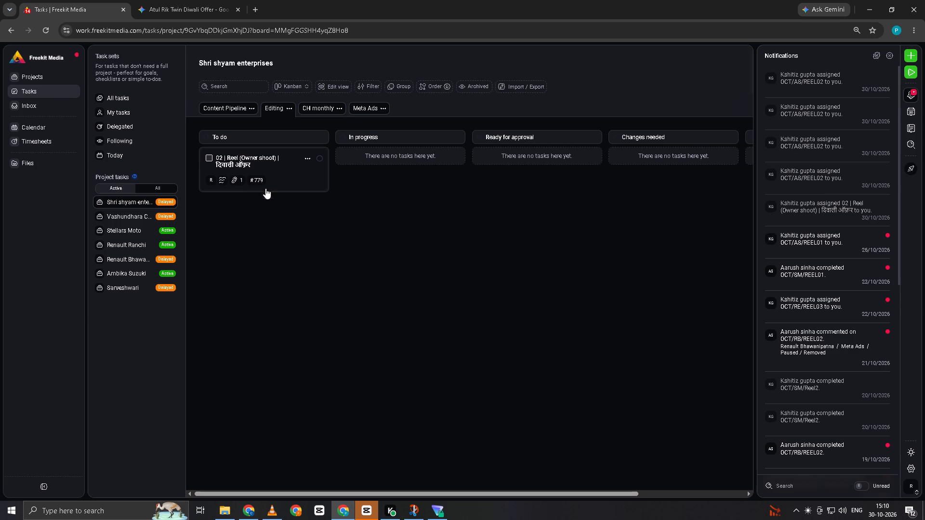
left_click_drag(282, 168, 302, 178)
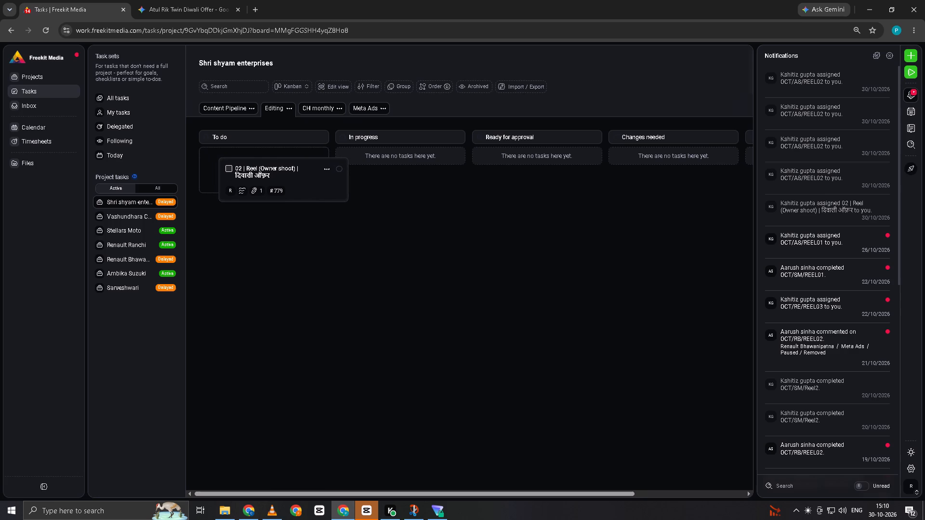
left_click_drag(302, 178, 561, 179)
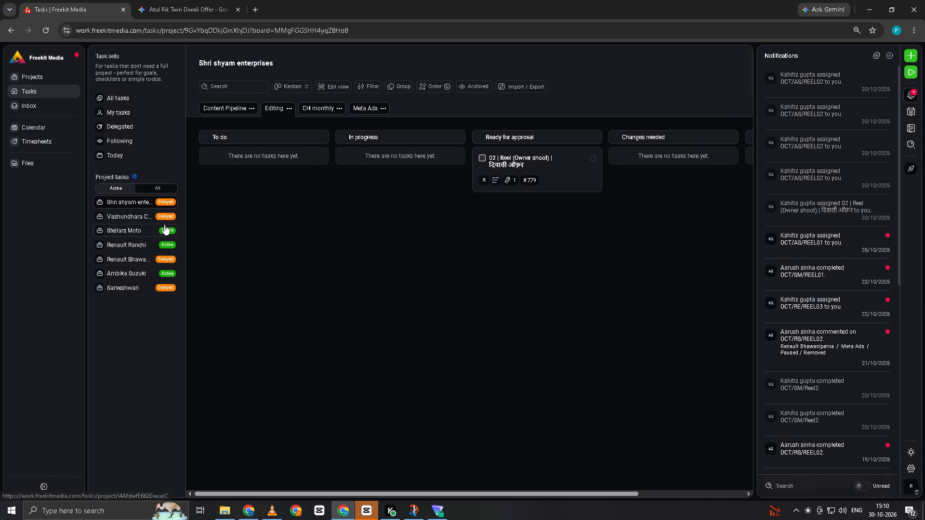
Look through the other projects' Editing boards, from Vashundhara Citiplex to Sarveshwari, and recheck the Shri shyam enterprises board.
left_click(137, 215)
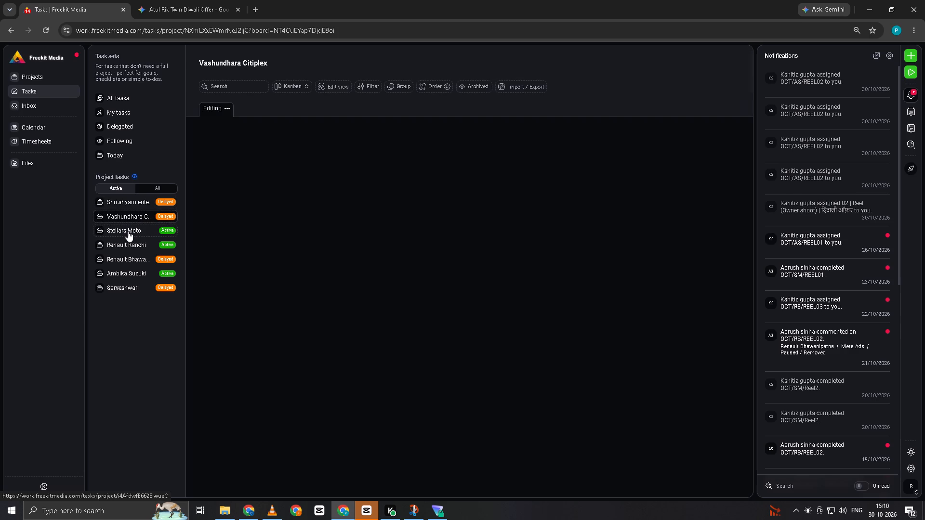
left_click(128, 232)
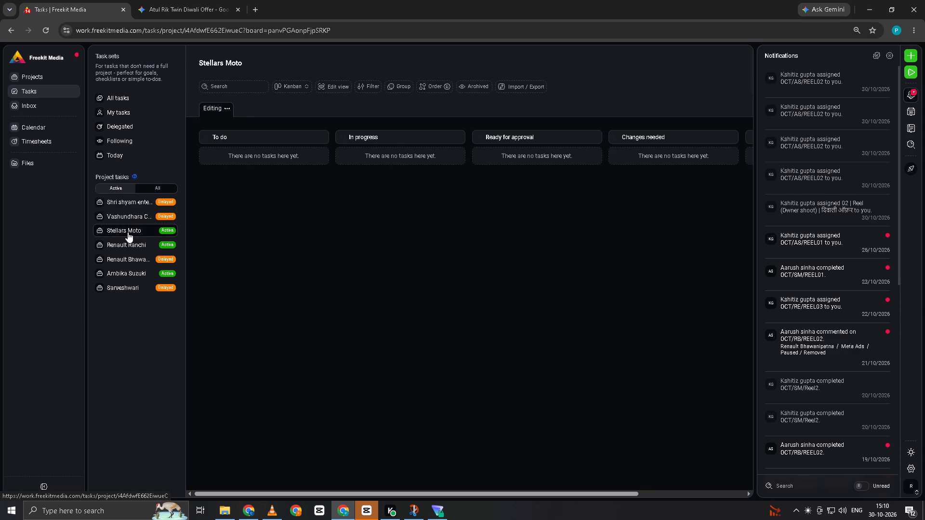
left_click(129, 253)
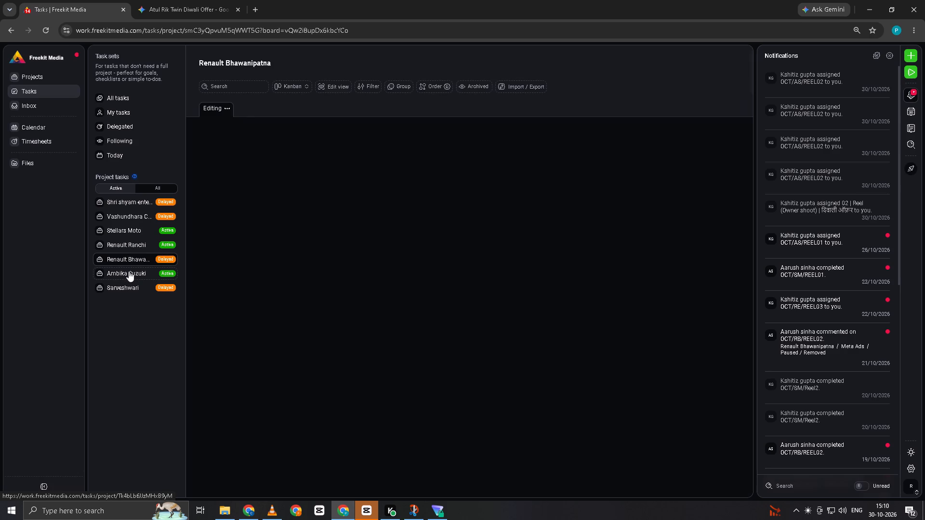
left_click(129, 271)
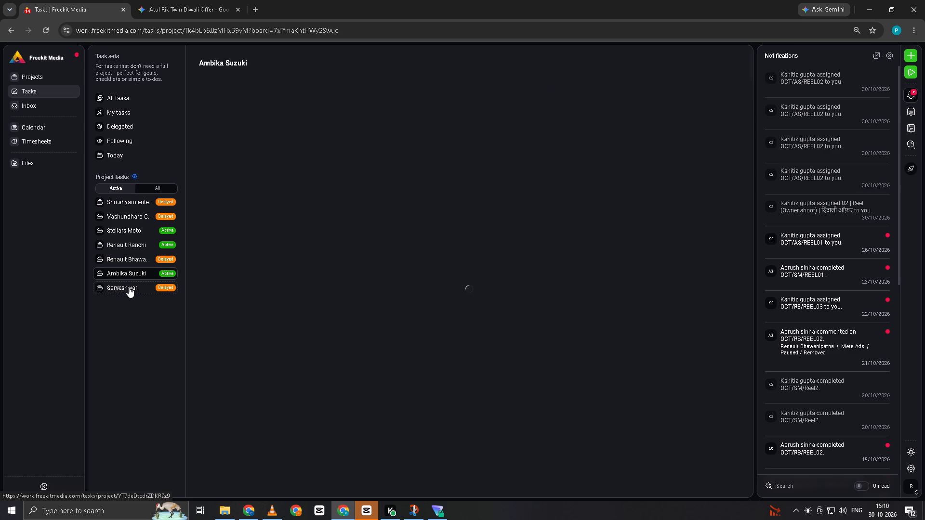
left_click(129, 286)
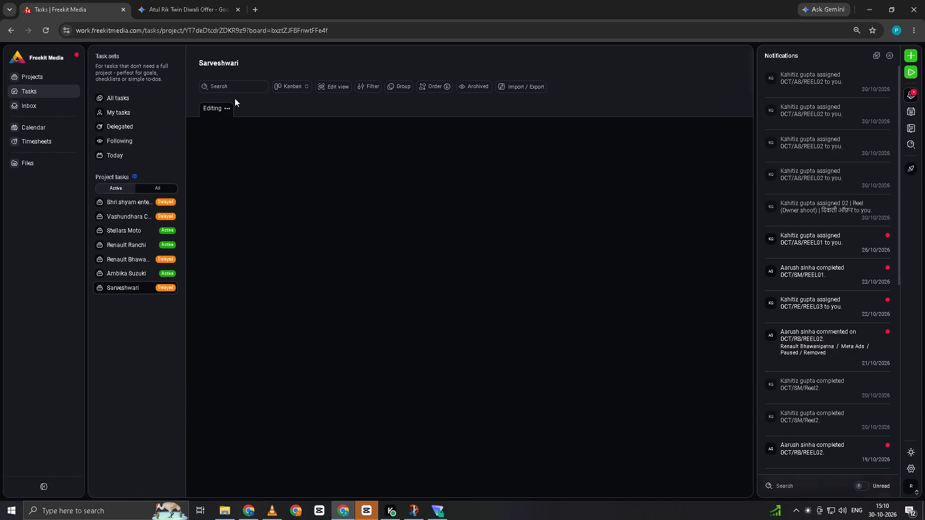
left_click(128, 201)
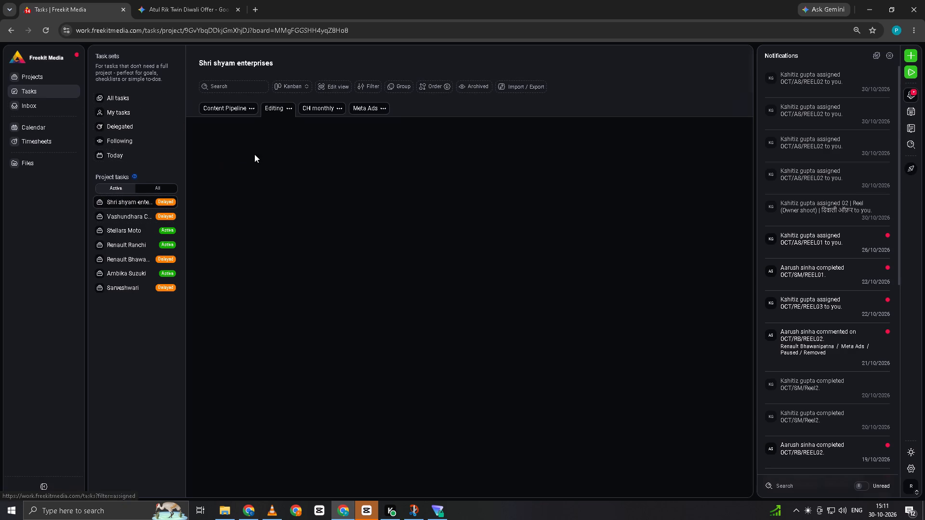
scroll(263, 146, "up", 1)
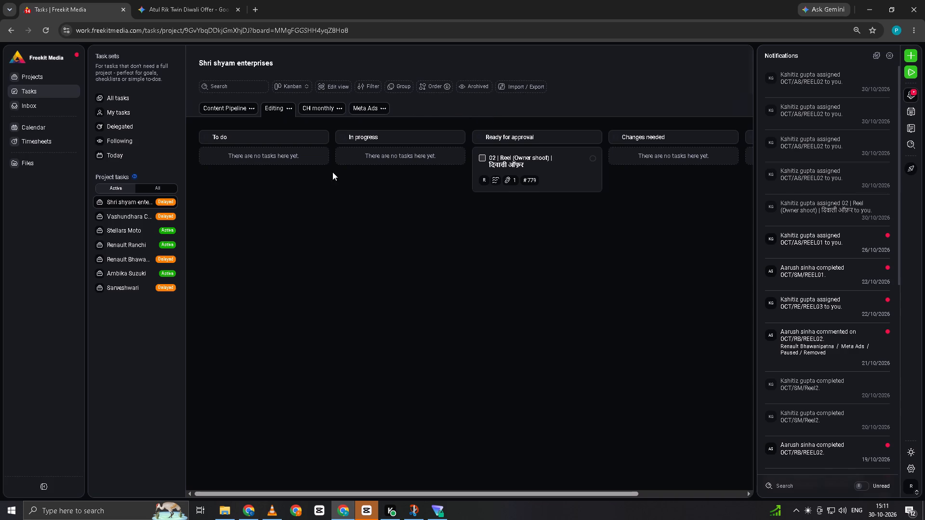
left_click(125, 216)
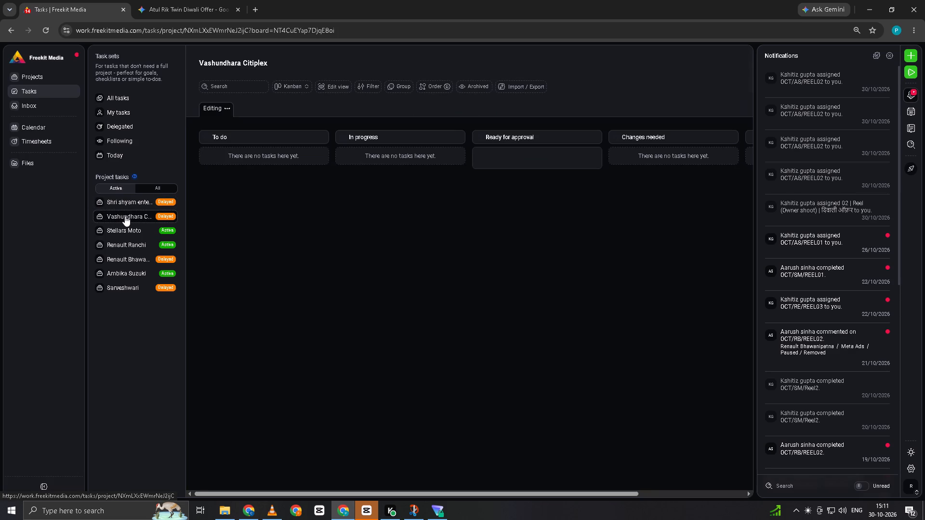
Open the OCT/AS/REEL02 assignment from the notifications and show the task's attachments.
left_click(119, 234)
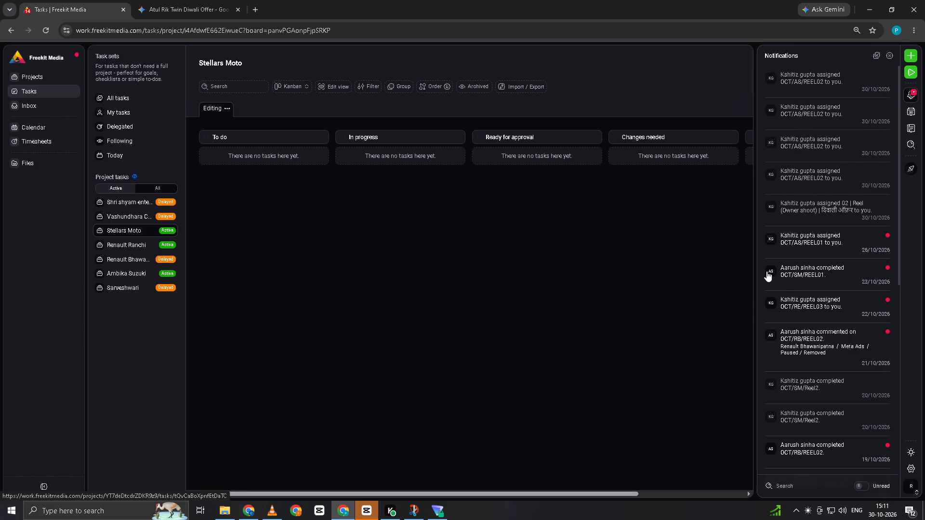
left_click(819, 169)
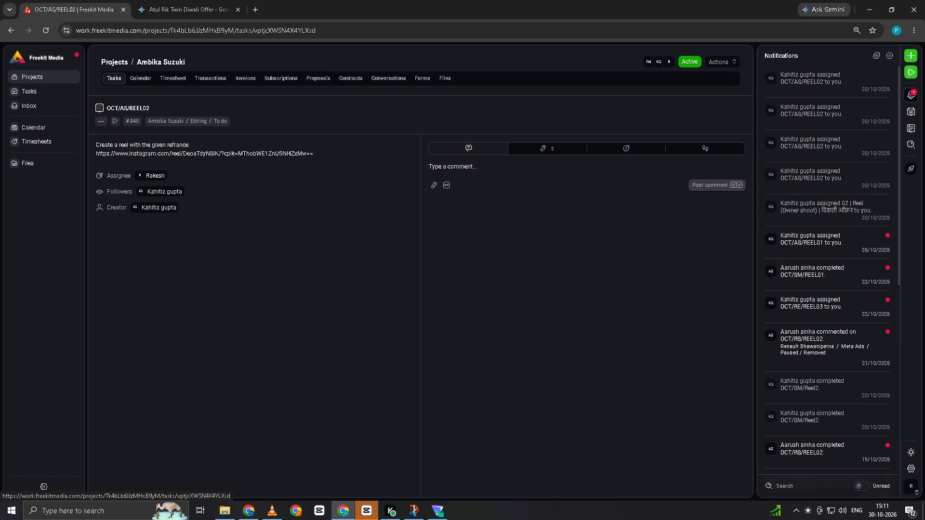
left_click(556, 147)
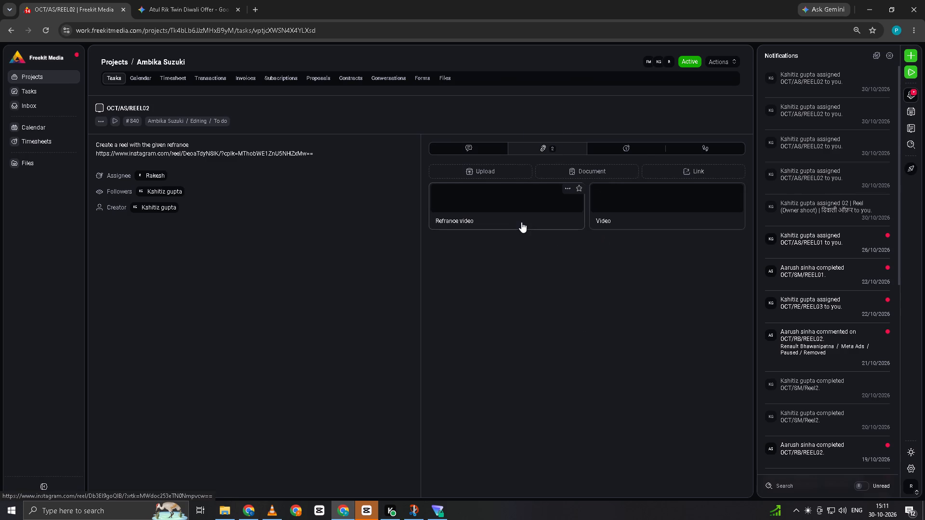
Open the task's "Refrance video" on Instagram, allow all cookies, and watch the reel with sound on.
left_click(524, 219)
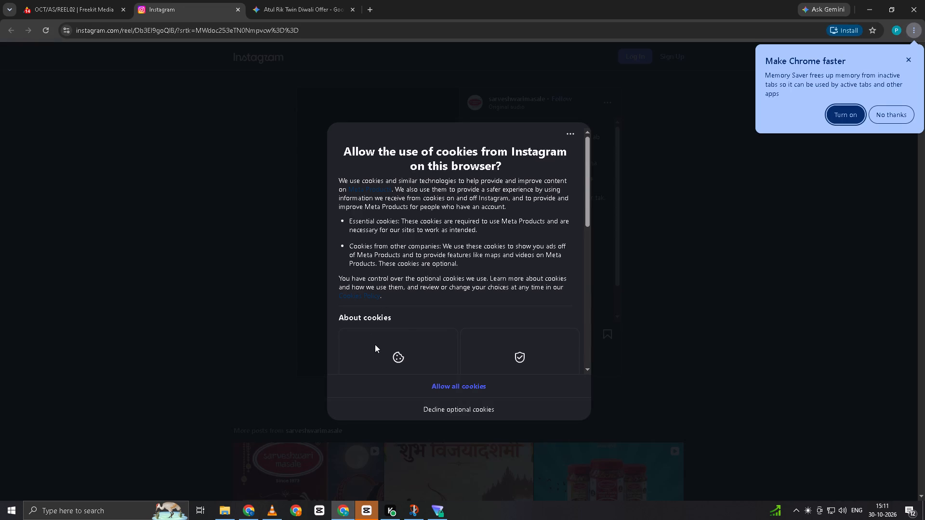
left_click(473, 388)
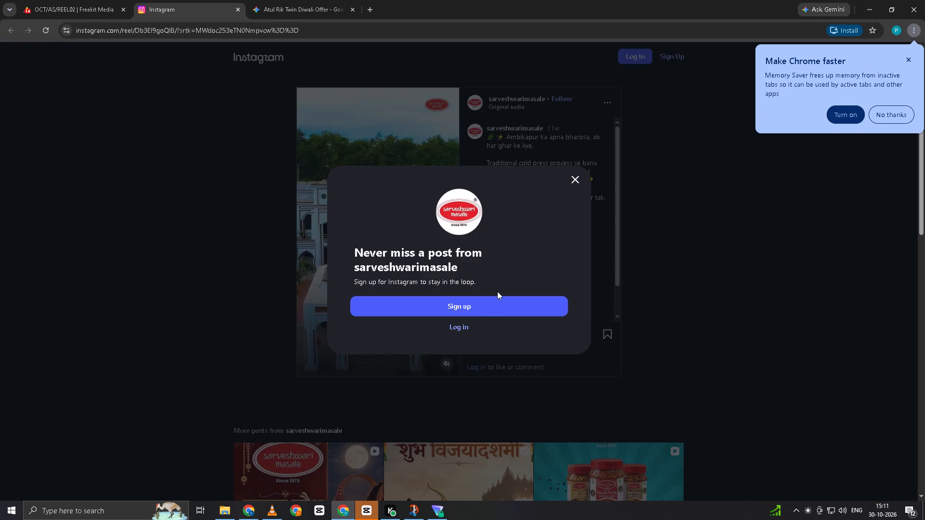
left_click(575, 177)
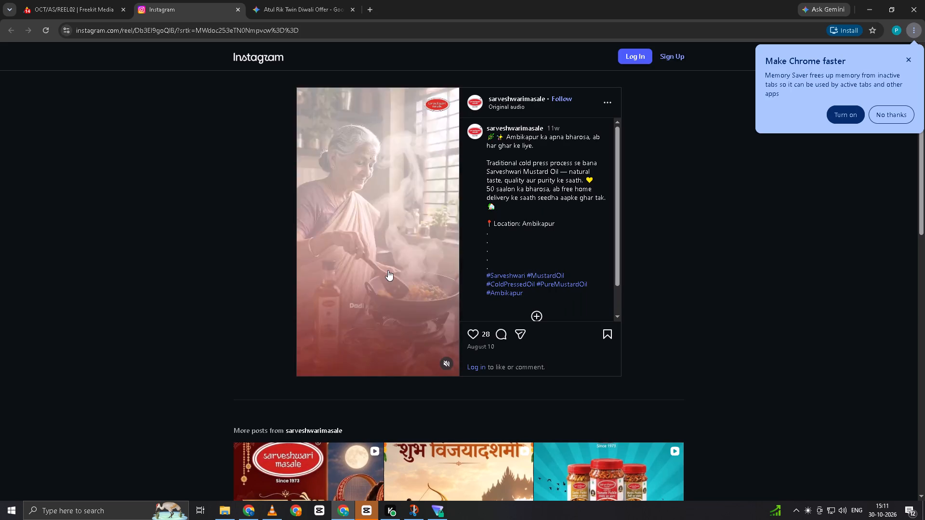
left_click(385, 232)
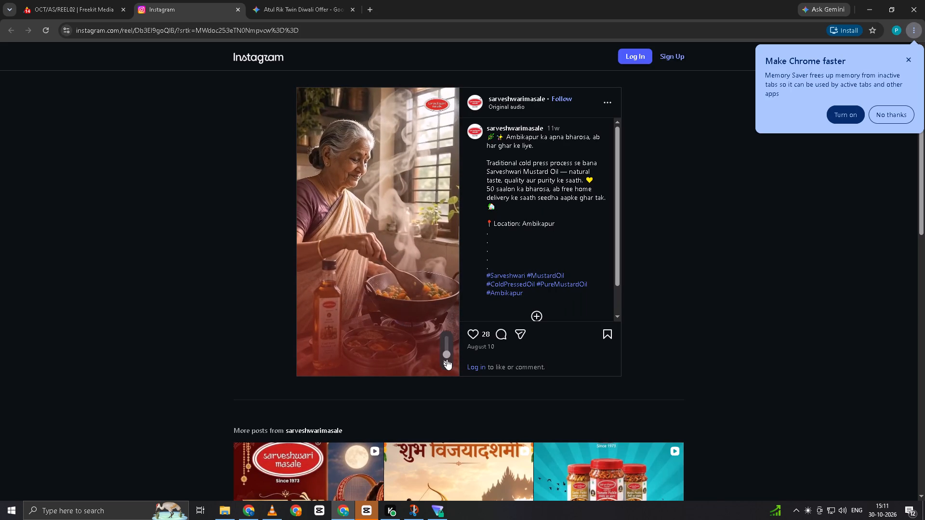
left_click(447, 359)
left_click(370, 235)
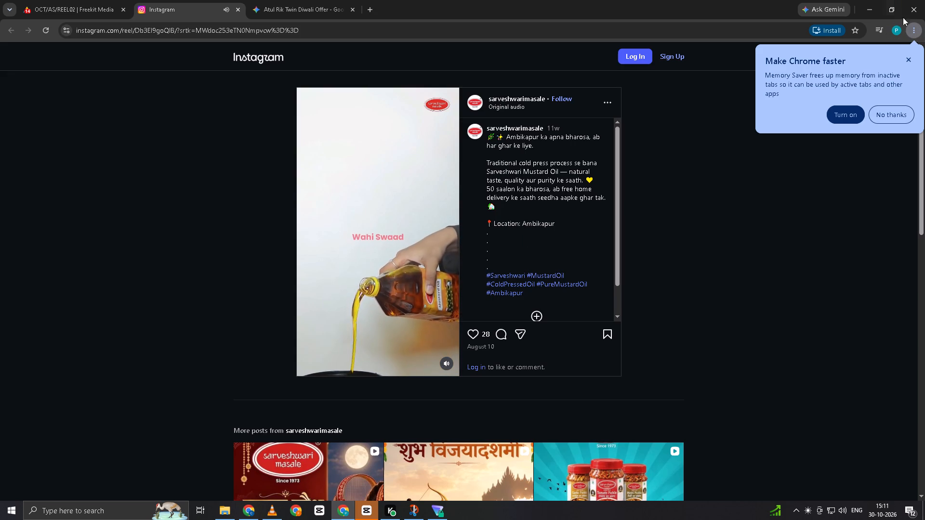
left_click(910, 58)
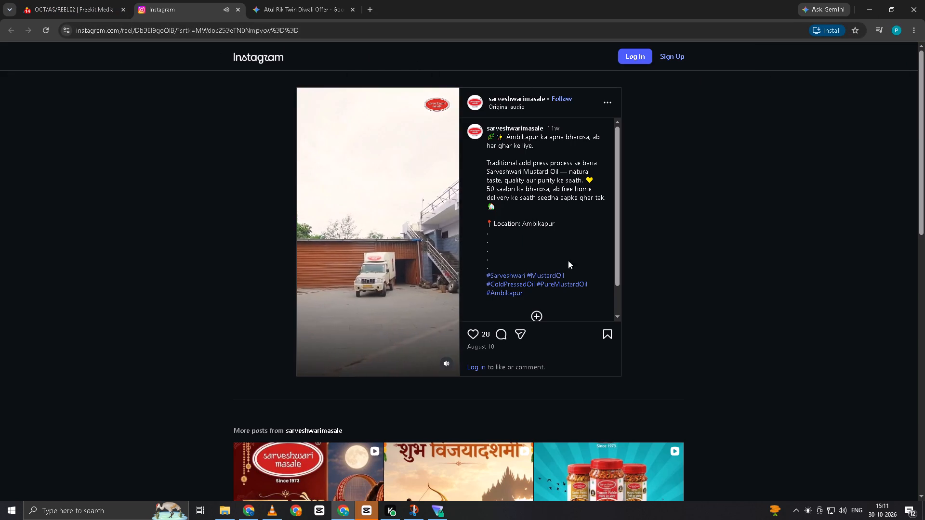
left_click(370, 232)
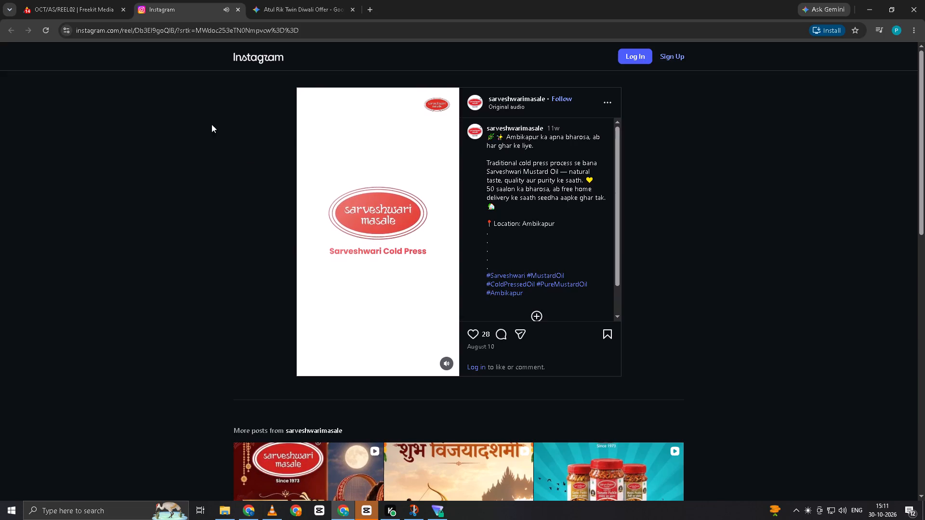
Back in the OCT/AS/REEL02 task, open the "Video" attachment's Google Drive folder and request Editor access to it.
left_click(84, 12)
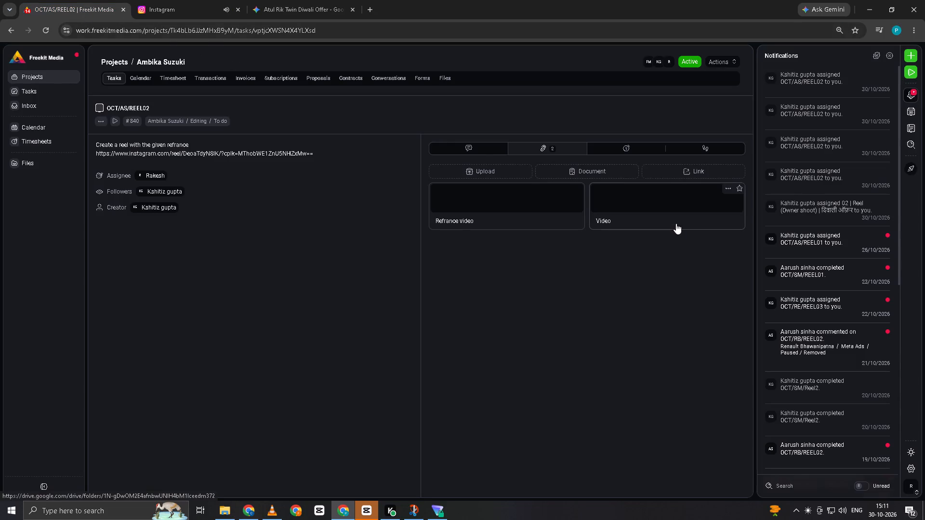
left_click(675, 217)
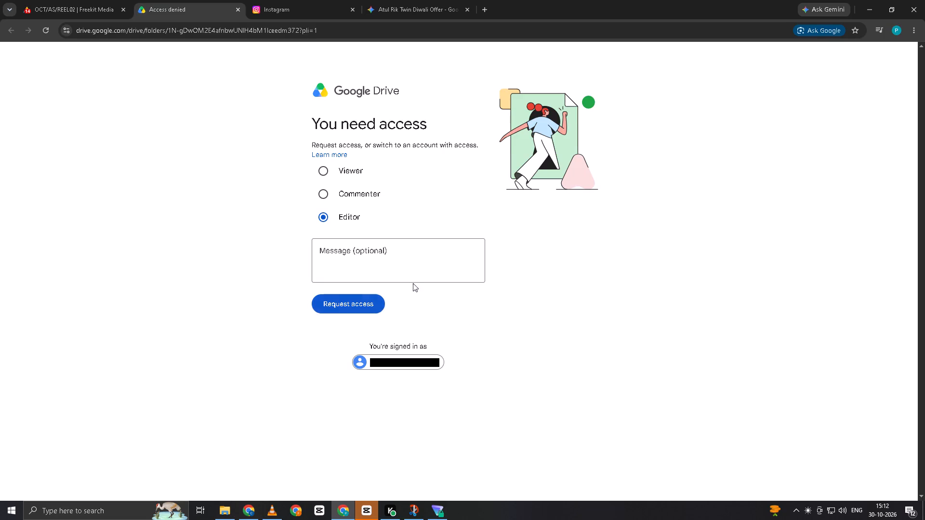
left_click(354, 303)
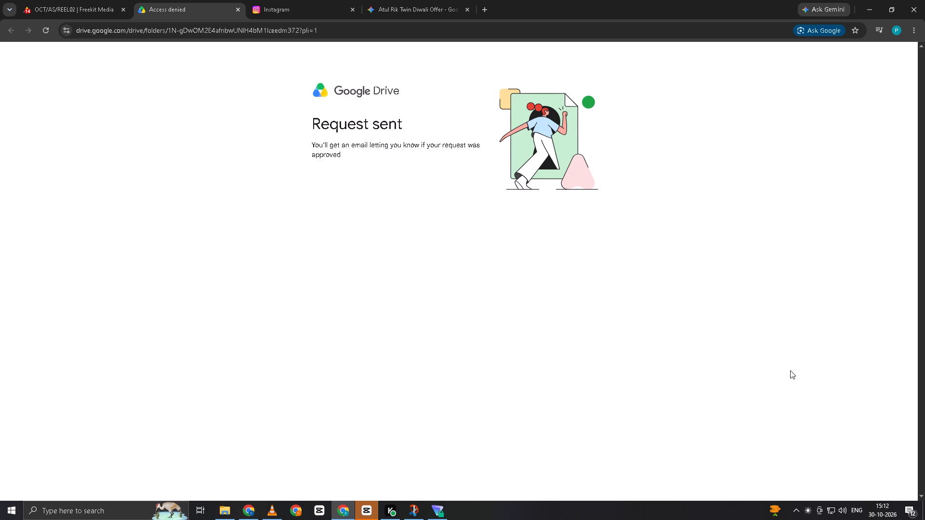
left_click(60, 11)
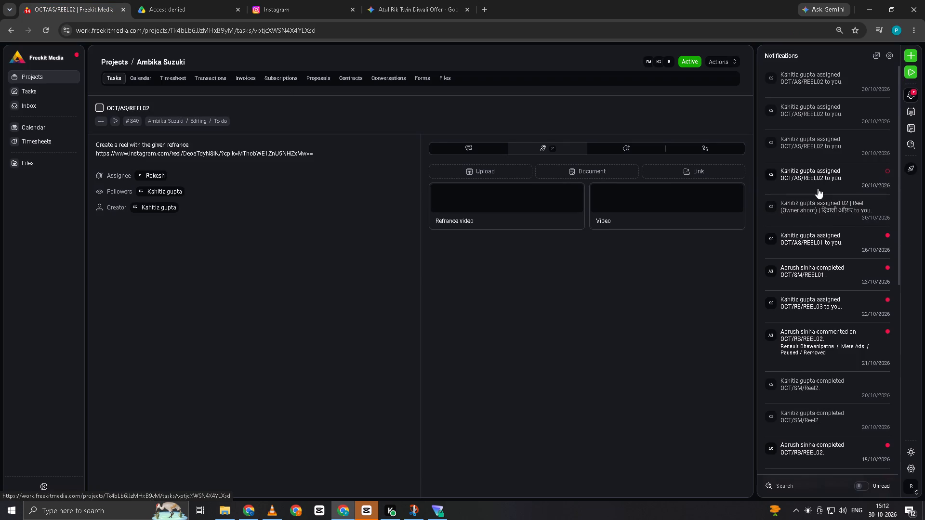
double_click(832, 156)
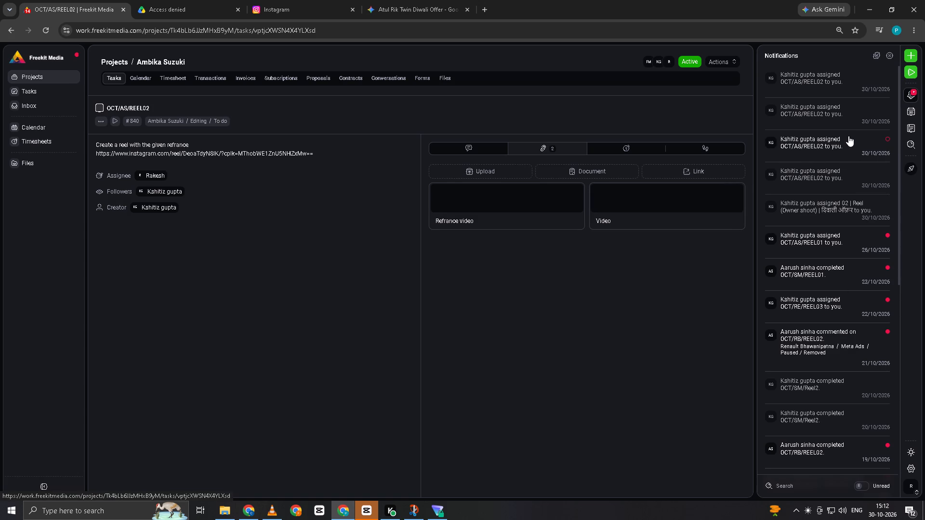
left_click(848, 136)
double_click(807, 115)
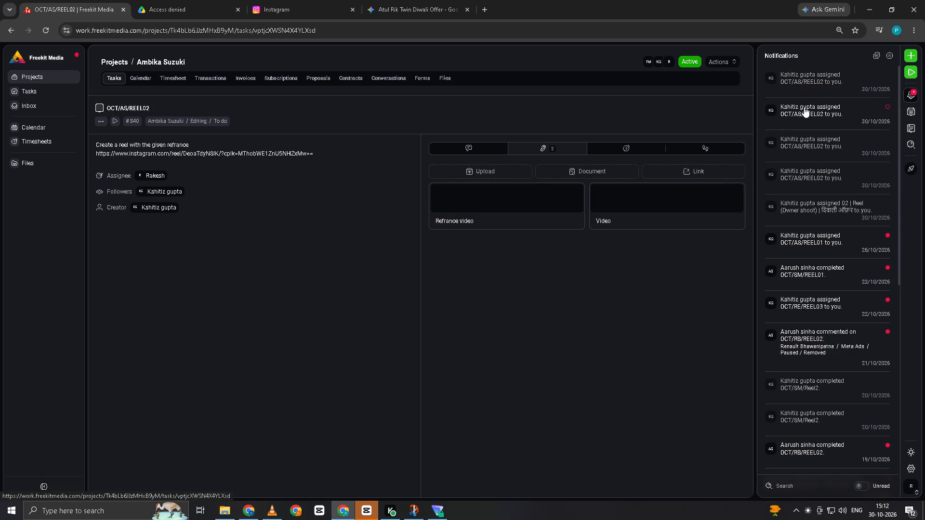
left_click(804, 107)
left_click(814, 141)
left_click(813, 113)
Open the newest OCT/AS/REEL02 assignment notification and check the computer's network connection.
left_click(793, 77)
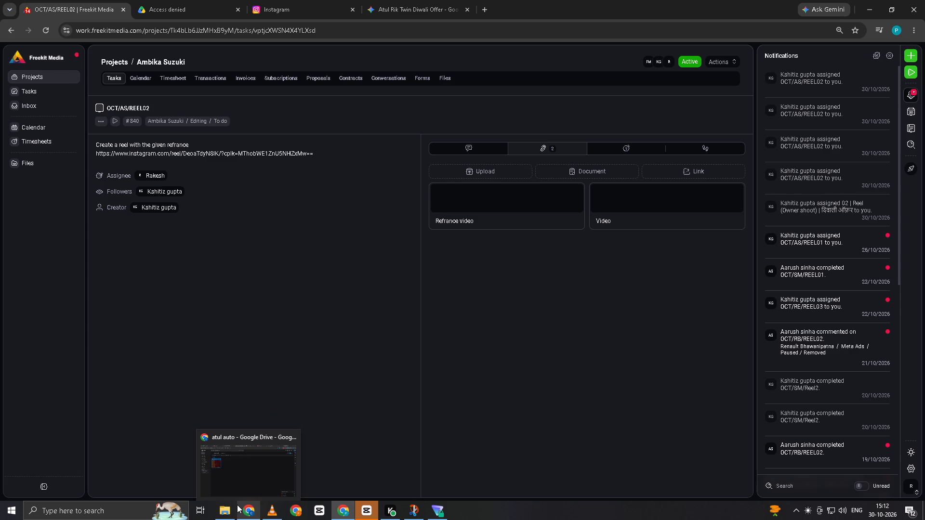
left_click(829, 509)
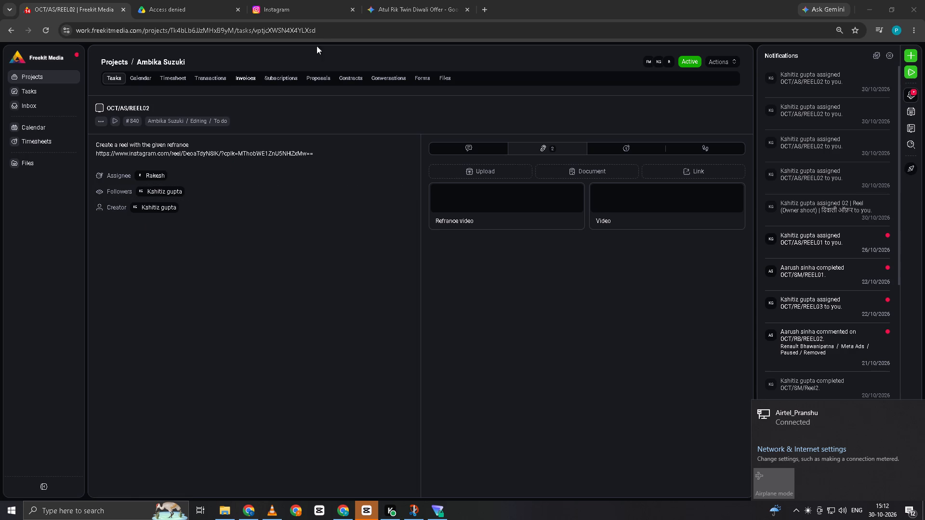
Close the Instagram browser tab.
left_click(354, 9)
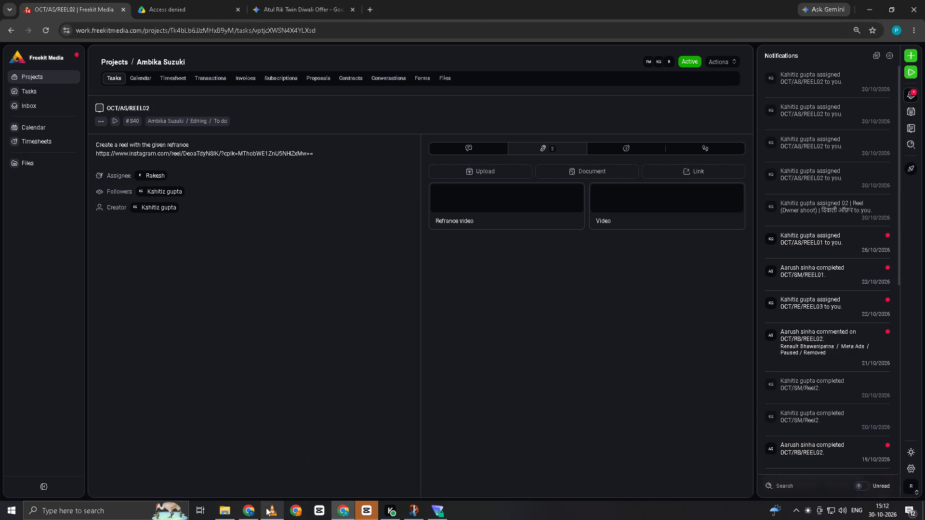
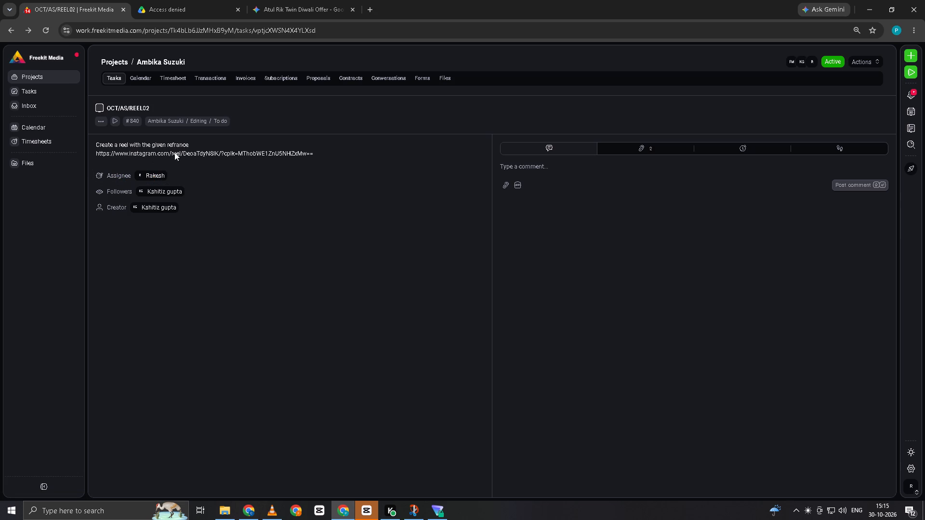
Open the "Refrance video" attached to OCT/AS/REEL02 on Instagram, dismiss the sign-up prompt and return to the task.
left_click(651, 145)
double_click(661, 221)
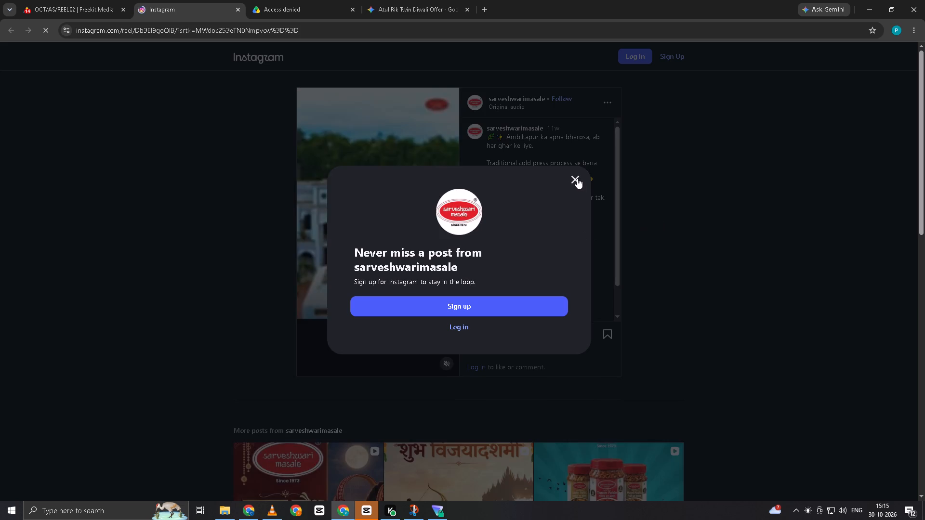
left_click(577, 178)
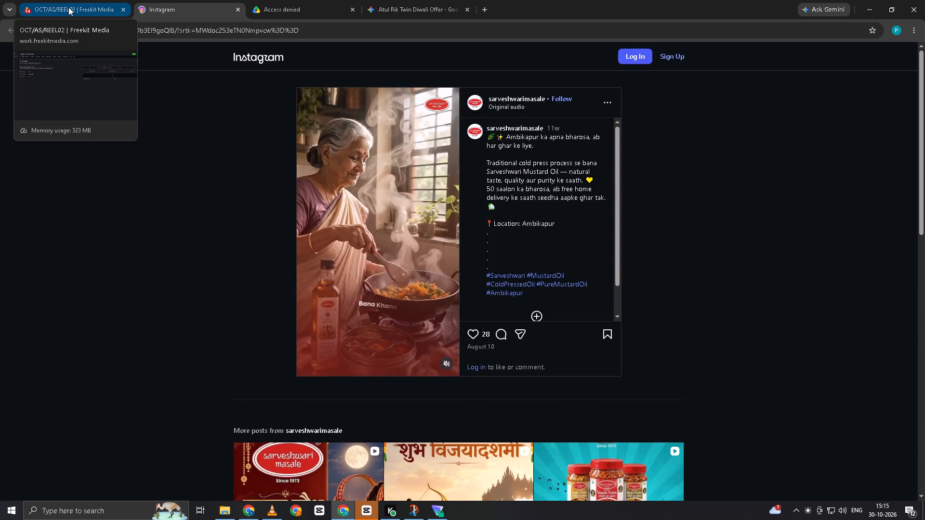
left_click(69, 7)
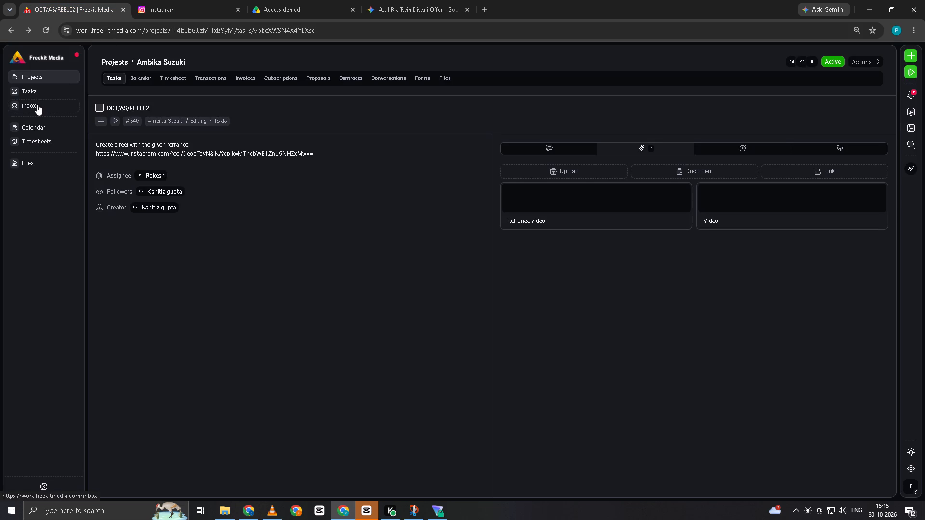
left_click(40, 91)
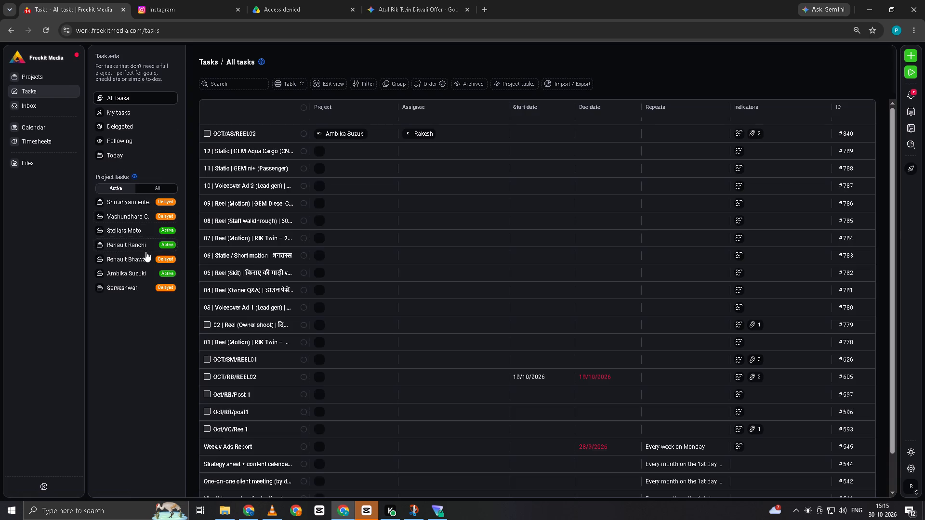
left_click(134, 275)
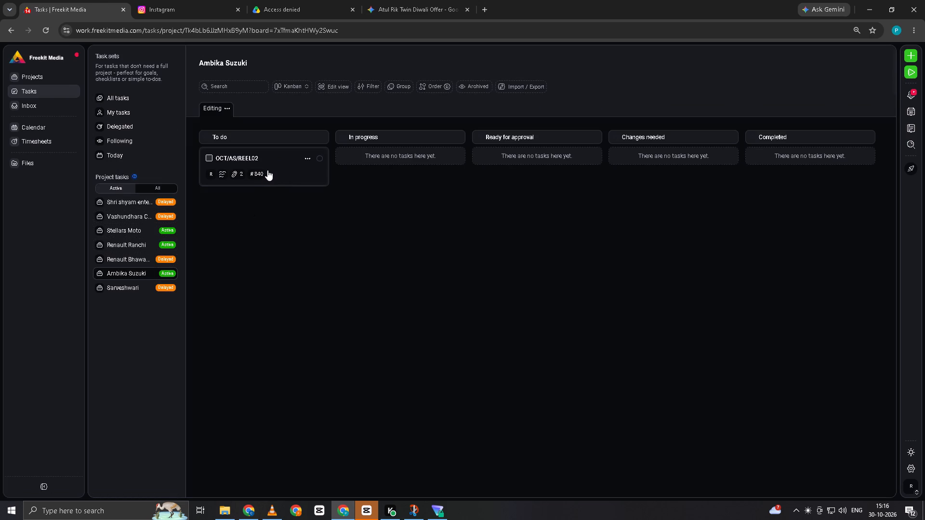
left_click(272, 168)
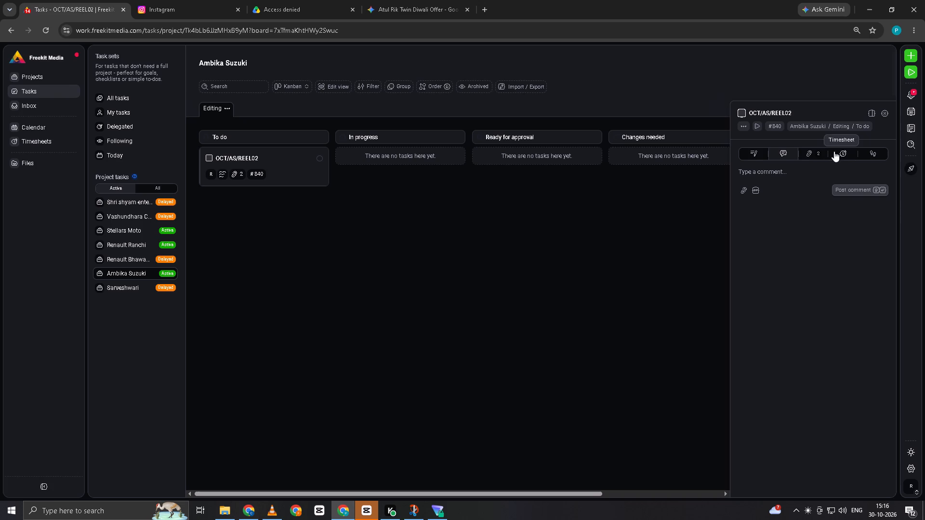
left_click(754, 157)
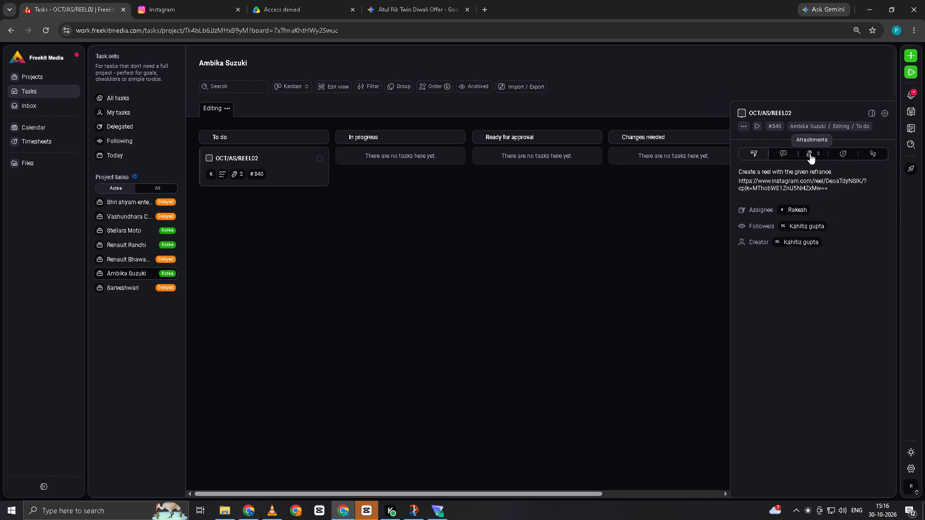
left_click(810, 154)
left_click(788, 204)
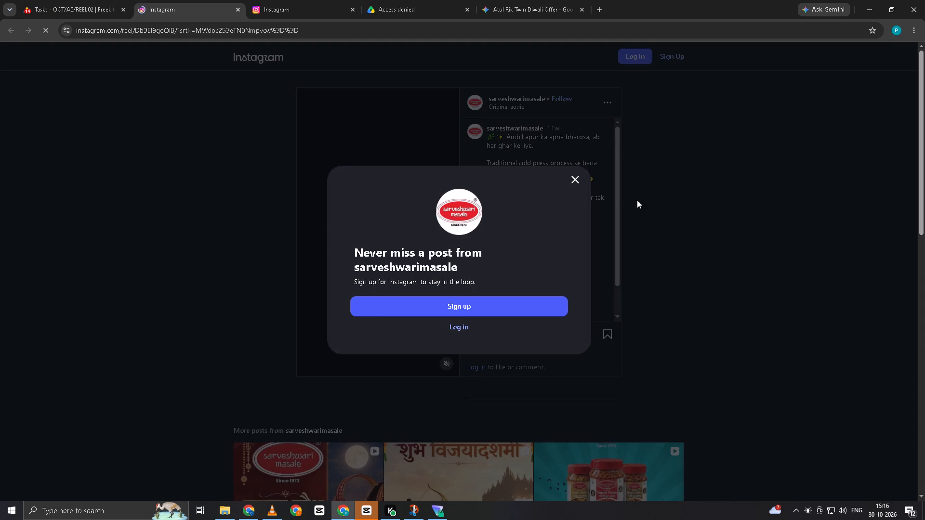
left_click(577, 179)
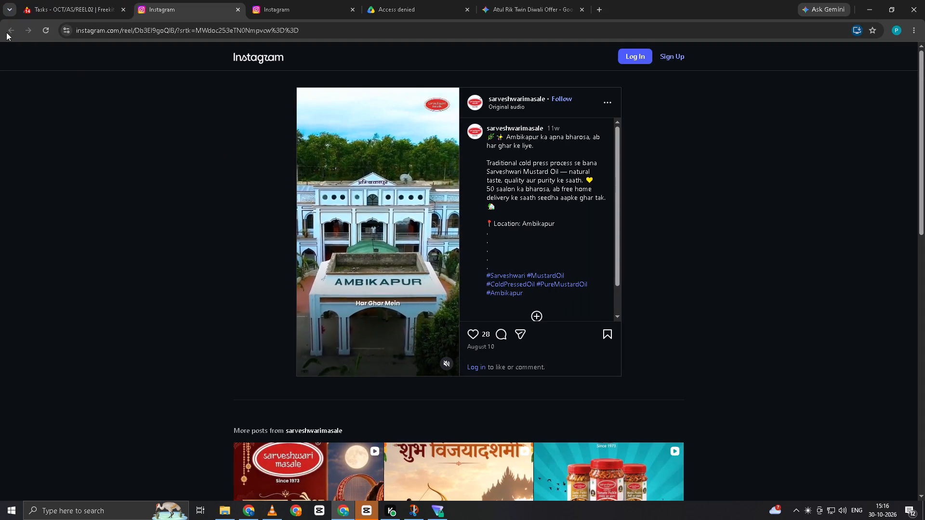
left_click(6, 32)
left_click(78, 12)
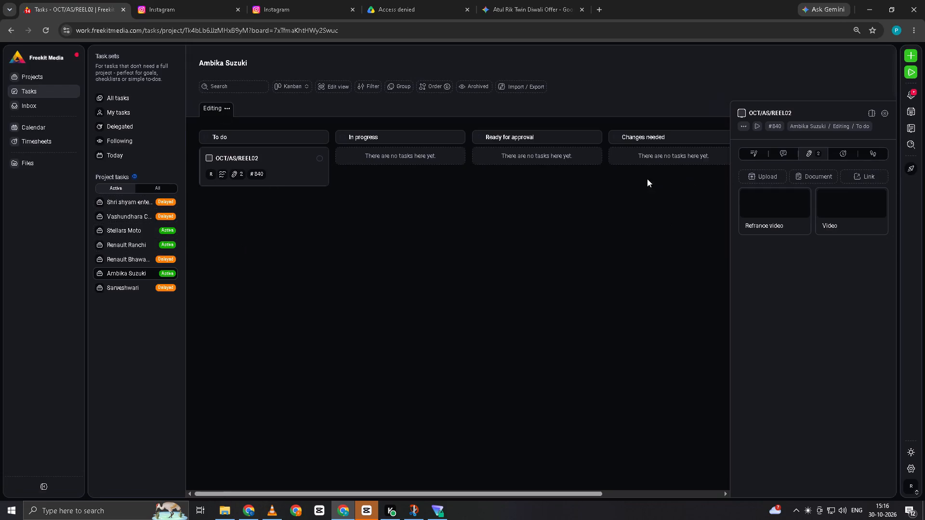
Open the task's "Video" attachment in Google Drive to check the footage folder, and return to the task board.
left_click(836, 208)
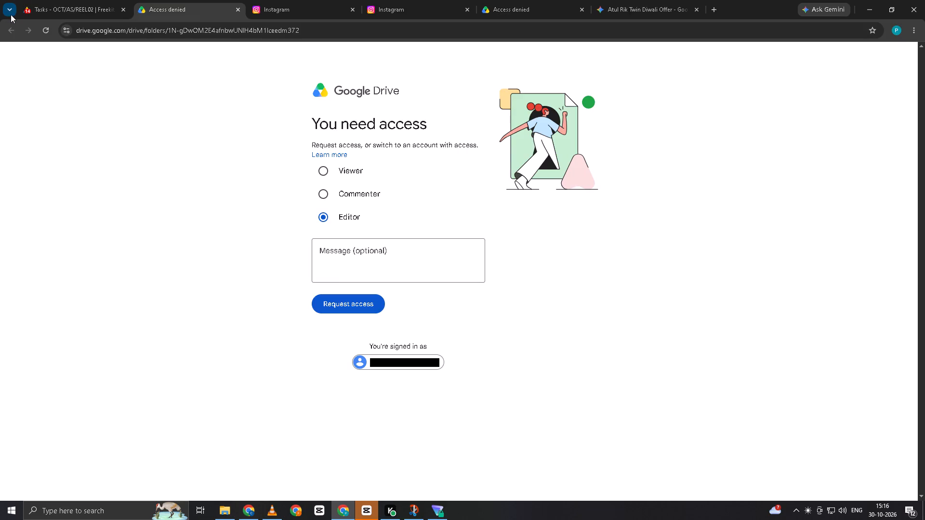
left_click(13, 31)
left_click(101, 7)
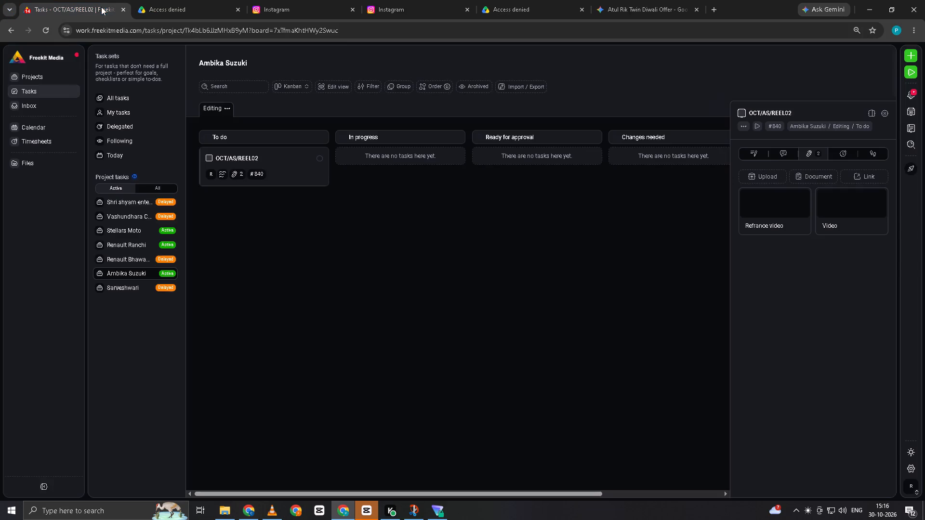
Close the Google Drive, Gemini and Instagram tabs, leaving only the Freekit Media task board open.
left_click(584, 7)
left_click(582, 10)
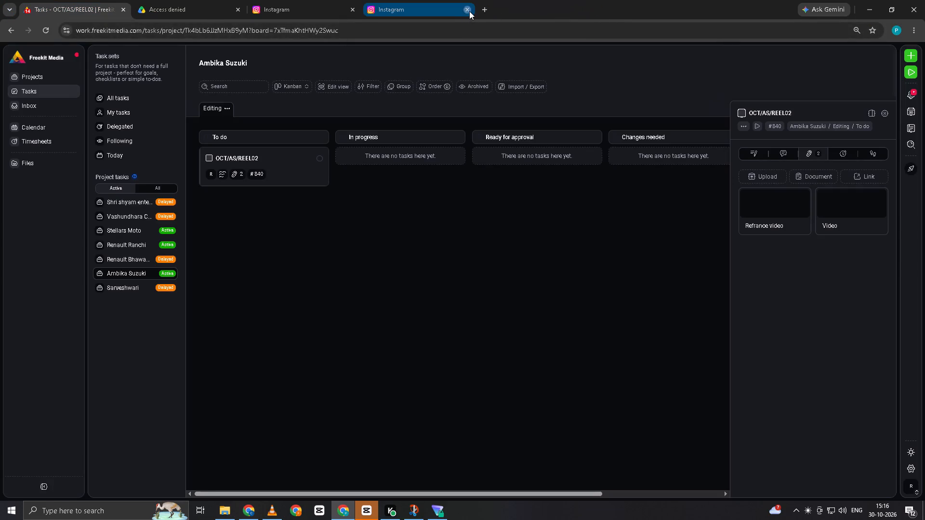
left_click(469, 11)
left_click(352, 8)
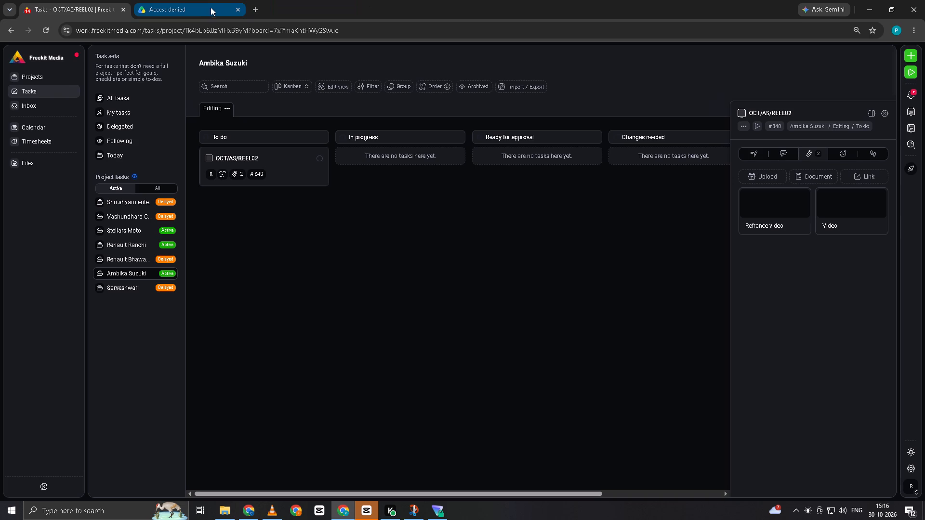
left_click(238, 8)
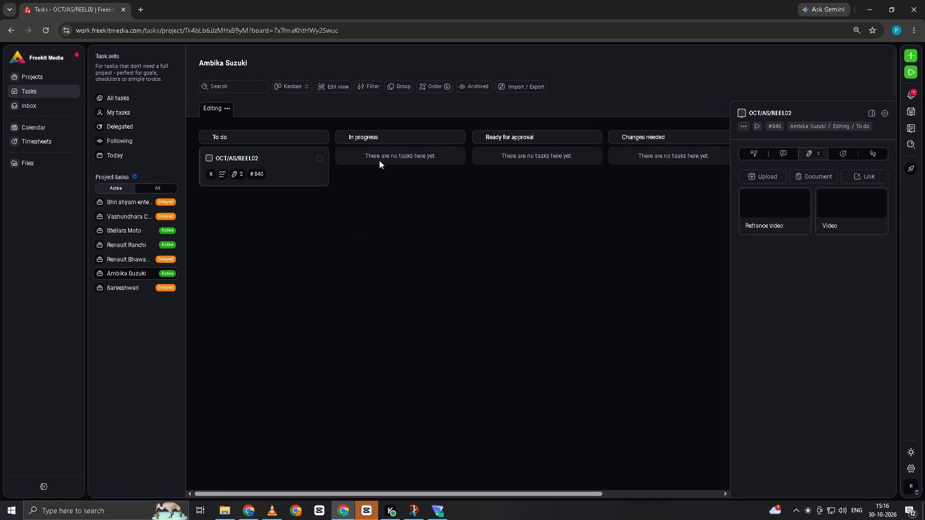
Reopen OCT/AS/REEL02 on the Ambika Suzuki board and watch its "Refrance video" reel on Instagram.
left_click(256, 162)
left_click(269, 160)
double_click(273, 159)
left_click_drag(291, 168, 311, 201)
left_click(134, 228)
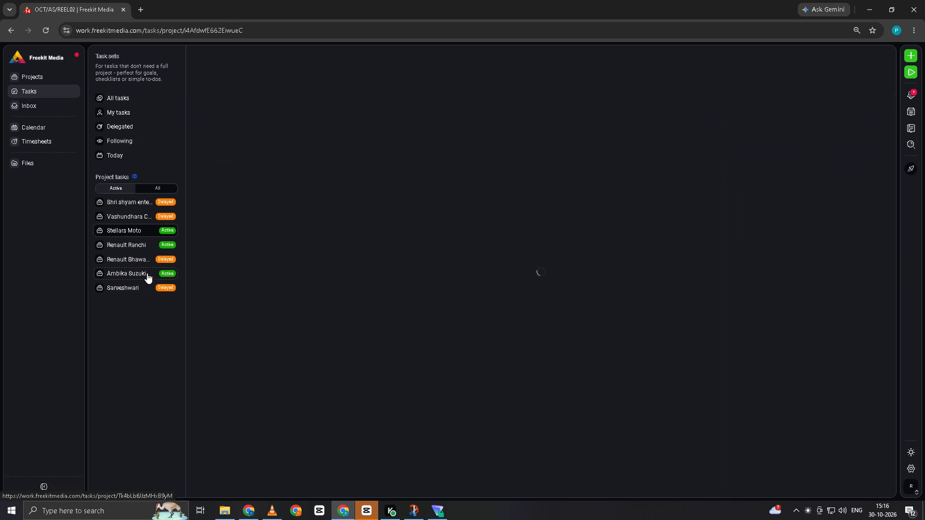
left_click(136, 270)
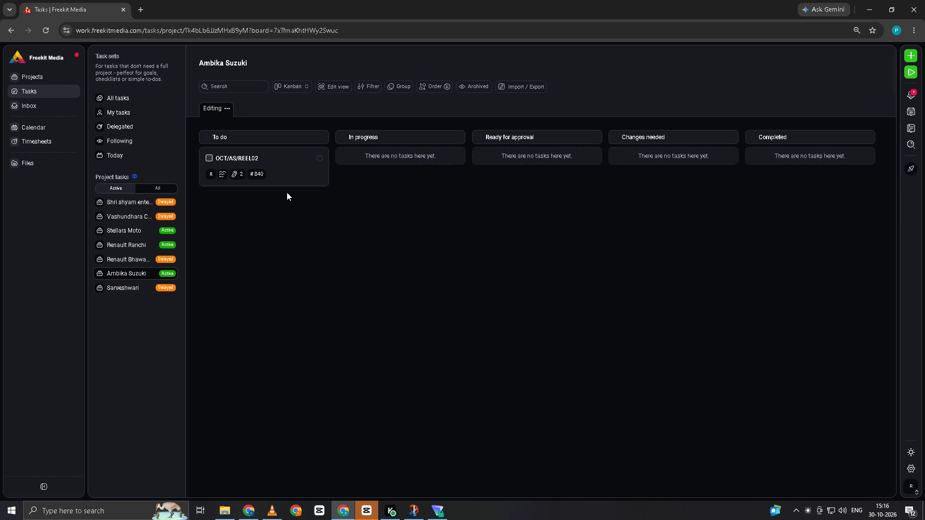
left_click(275, 169)
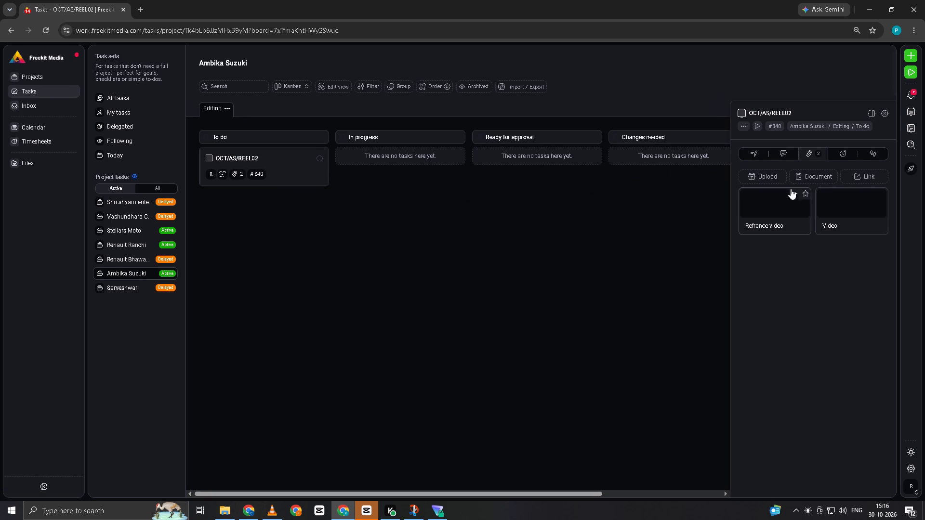
left_click(771, 217)
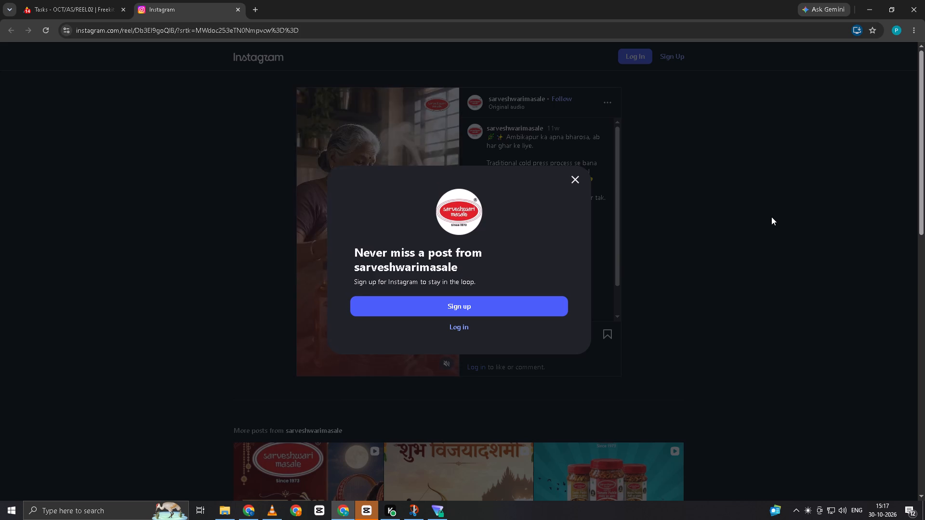
left_click(573, 175)
left_click(363, 237)
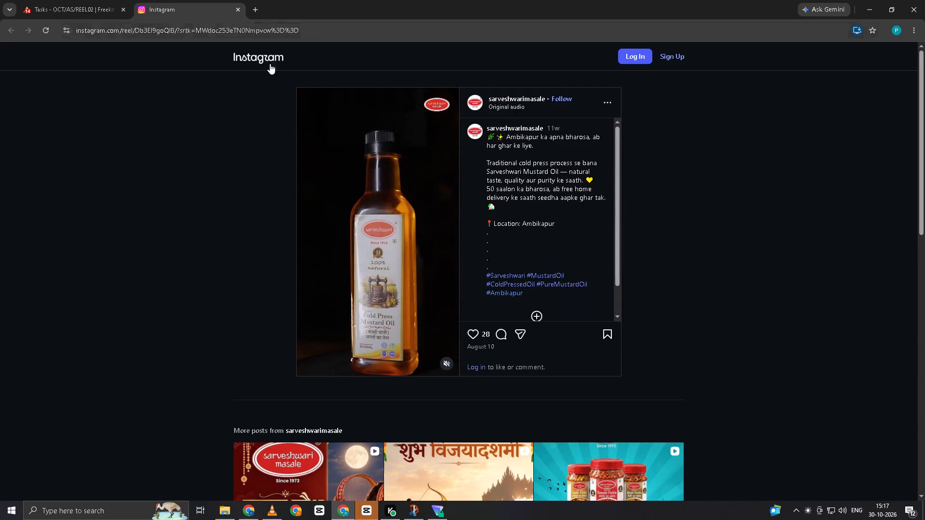
Open the task's "Video" attachment and request Editor access to its Google Drive folder.
left_click(97, 13)
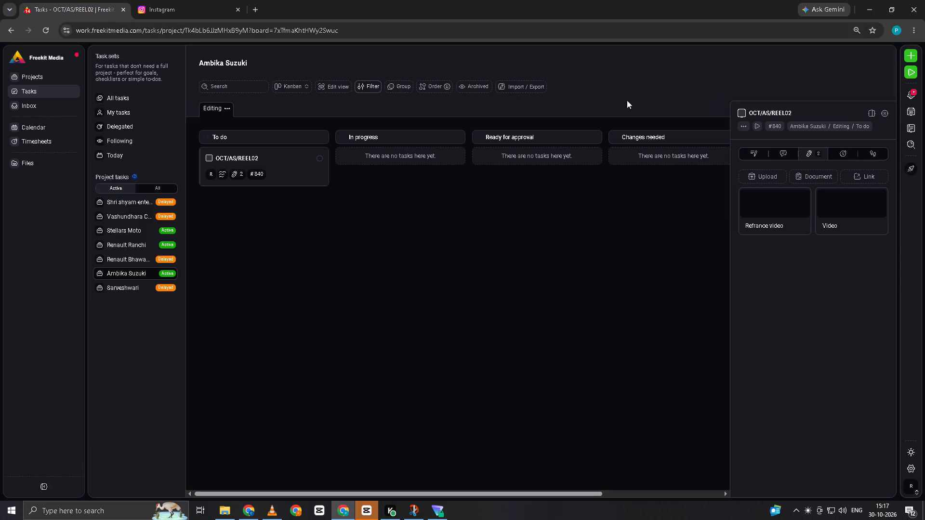
left_click(839, 211)
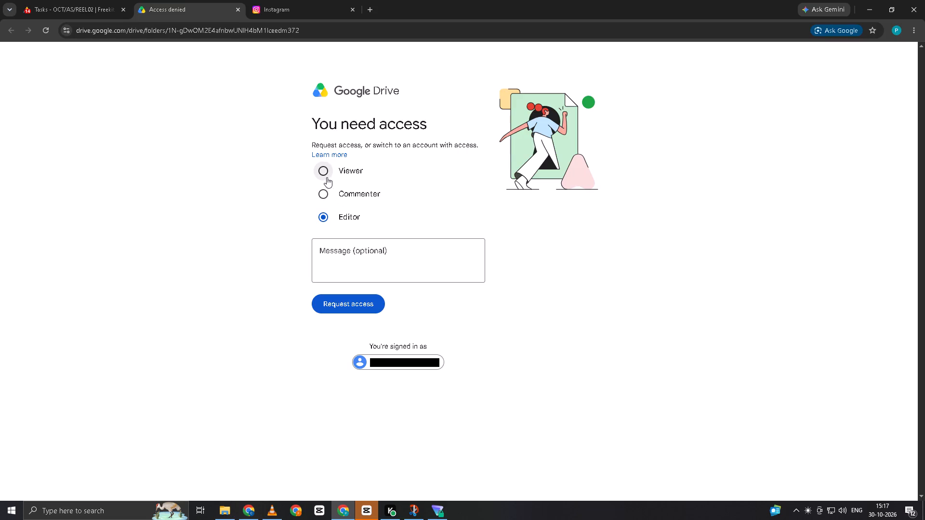
left_click(345, 303)
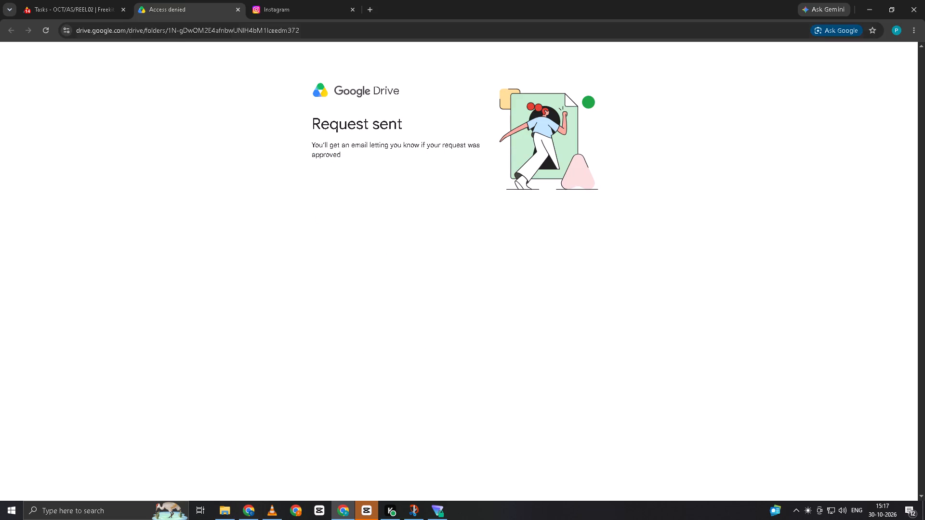
Return to OCT/AS/REEL02 and watch the "Refrance video" reel on Instagram again.
left_click(98, 11)
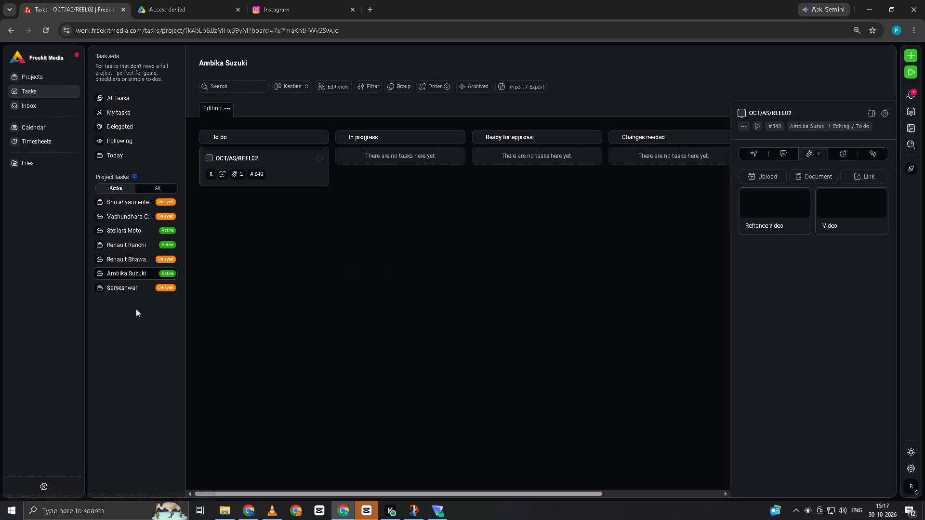
left_click(766, 215)
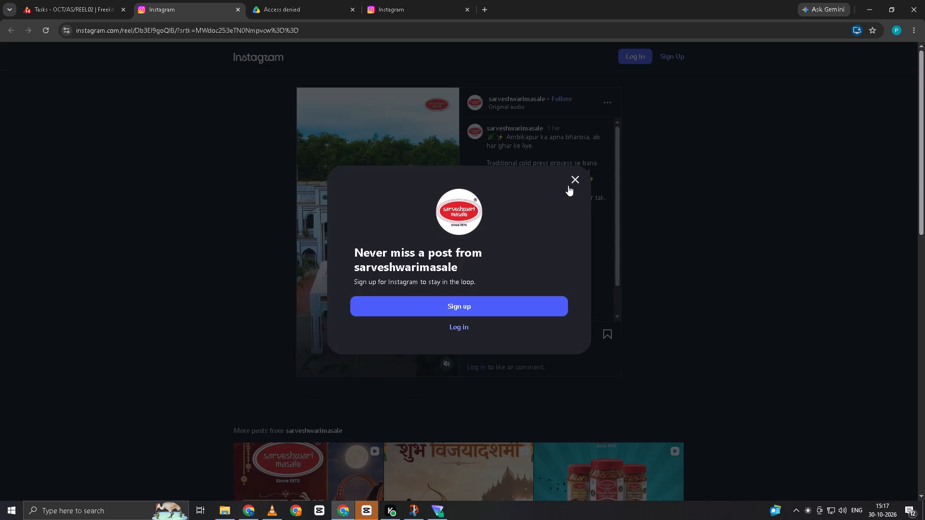
left_click(574, 181)
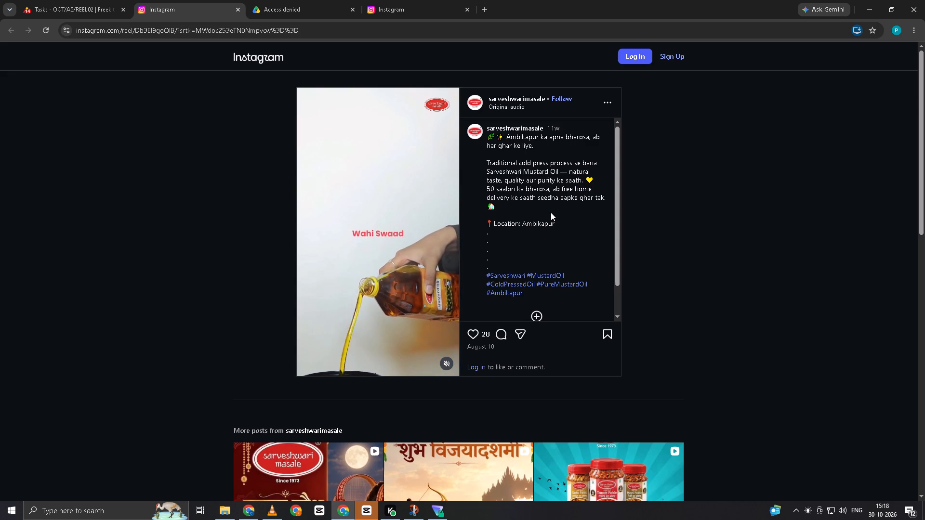
Open the "Video" attachment's Drive folder again and send another Editor access request.
left_click(68, 18)
left_click(860, 208)
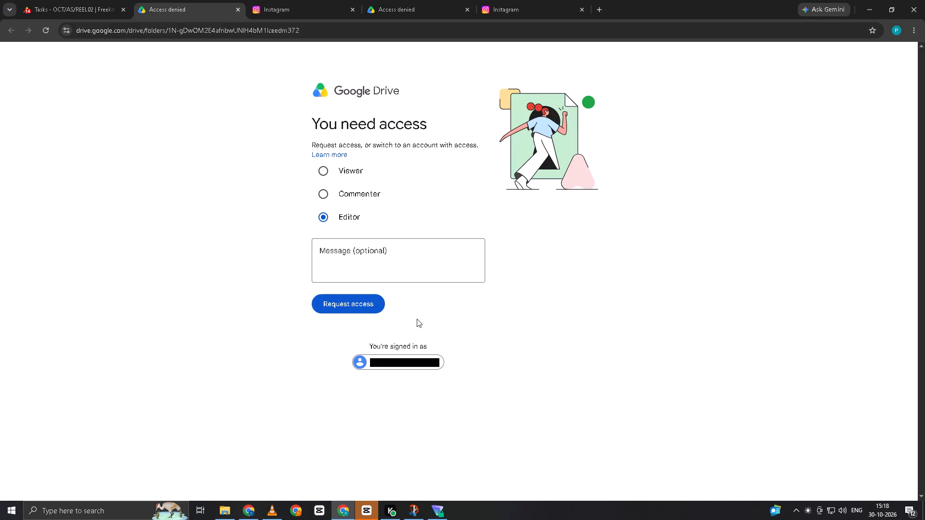
left_click(336, 302)
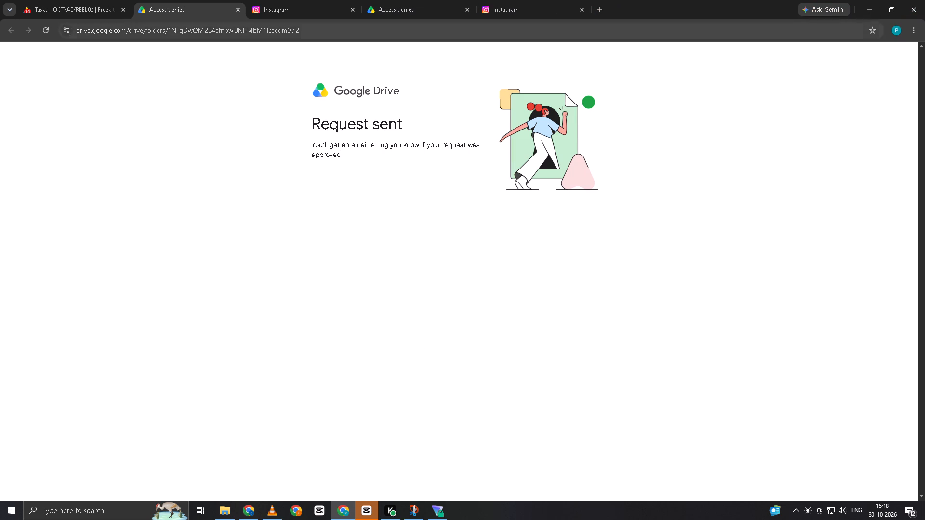
left_click(181, 11)
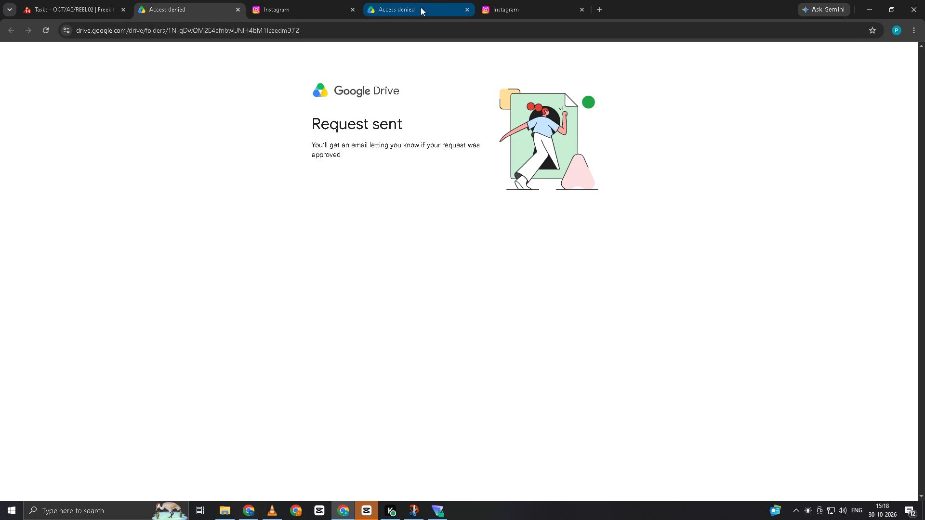
Recheck the OCT/AS/REEL02 description with its Instagram reference link, and the task's attachments.
left_click(100, 15)
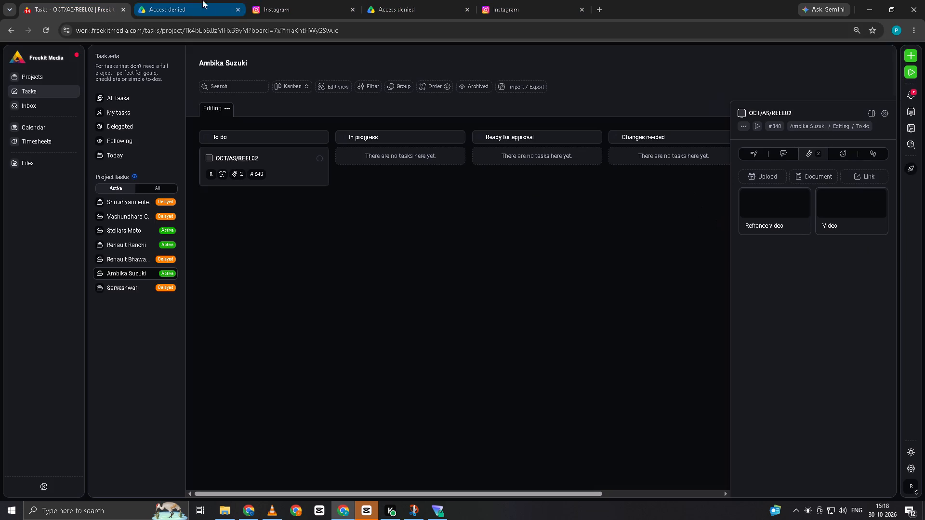
left_click(238, 163)
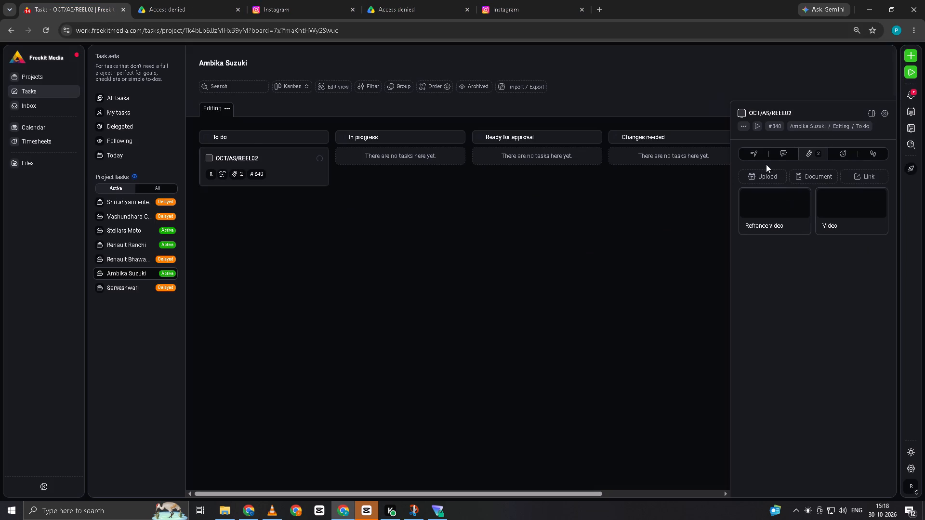
left_click(750, 158)
left_click(772, 186)
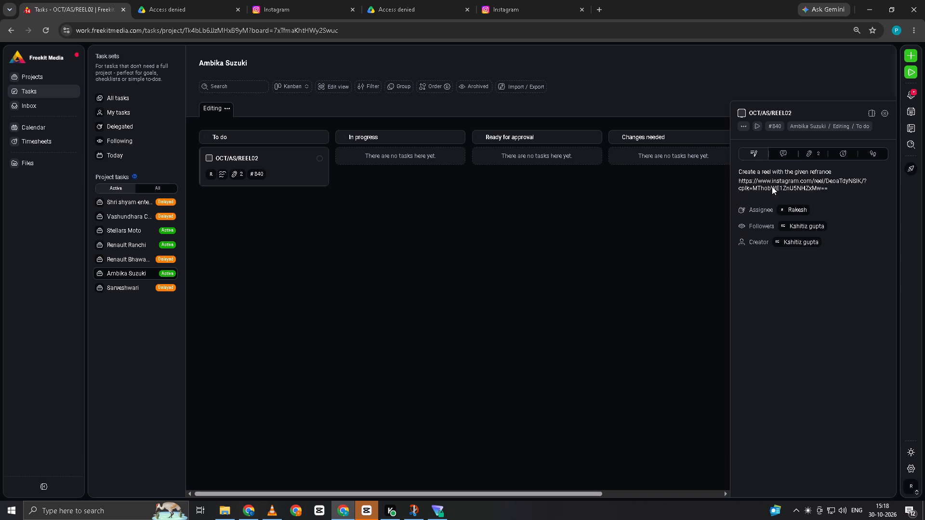
left_click(781, 184)
left_click(810, 154)
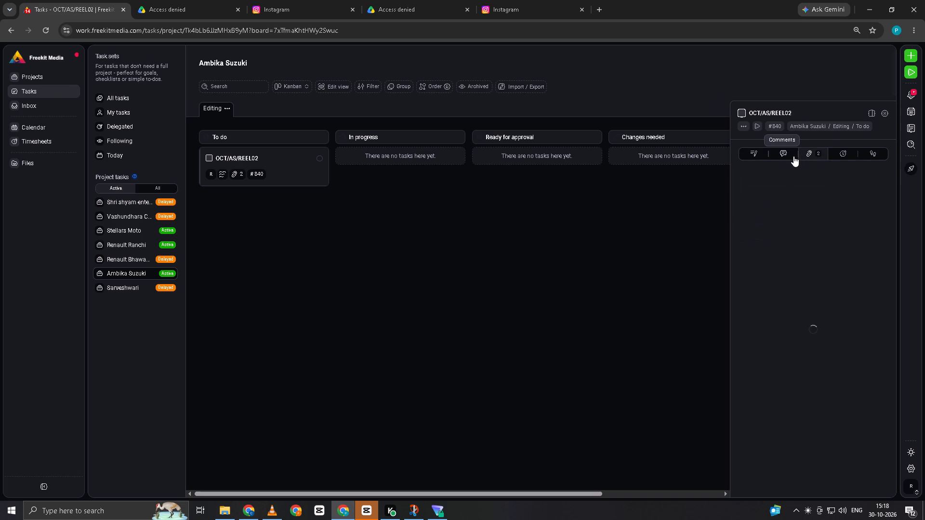